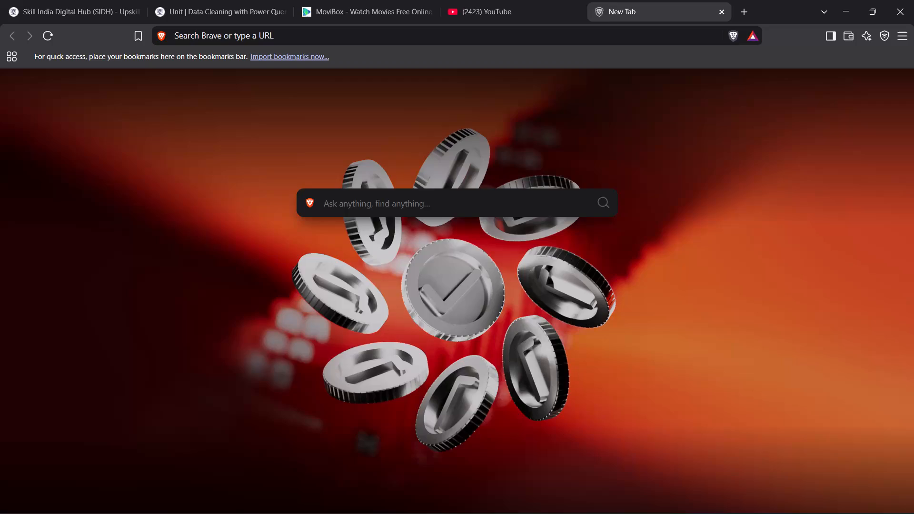
Search the web for "canva" and open the Canva India: Visual Suite for Everyone website.
click(484, 196)
text(can)
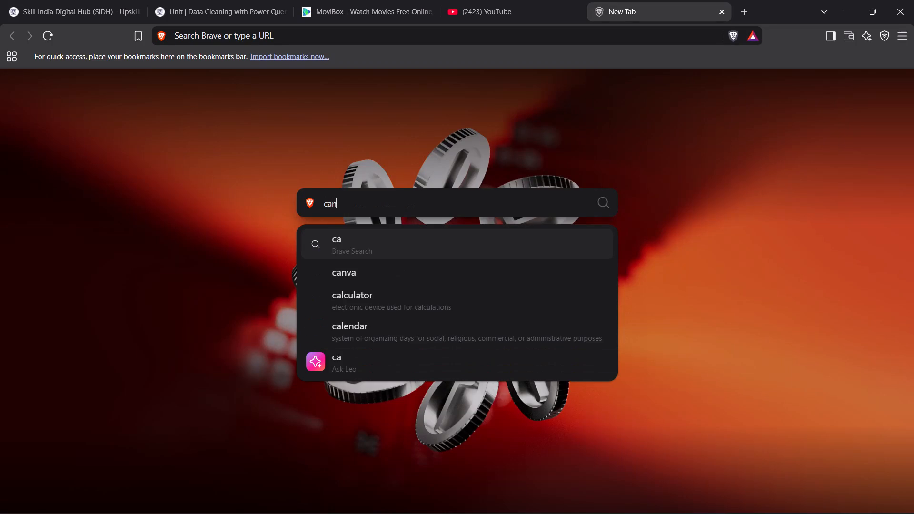
text(va)
key(Return)
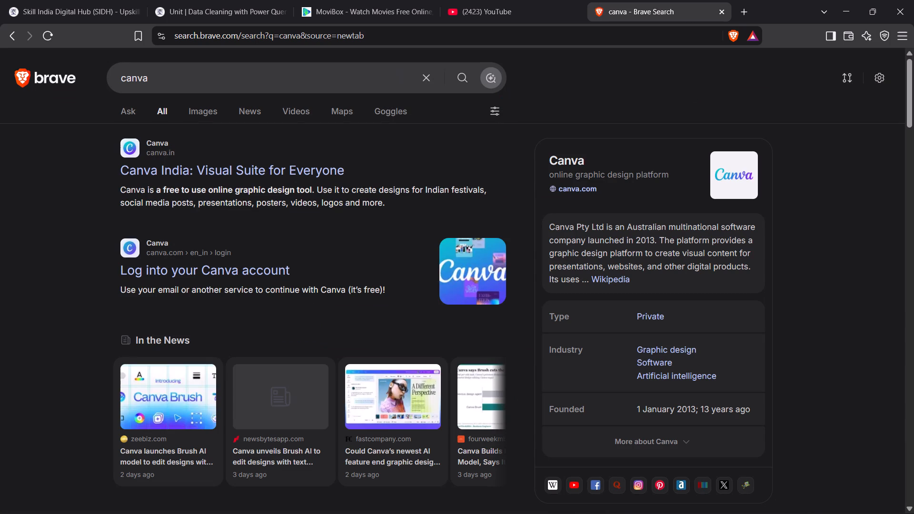
click(320, 171)
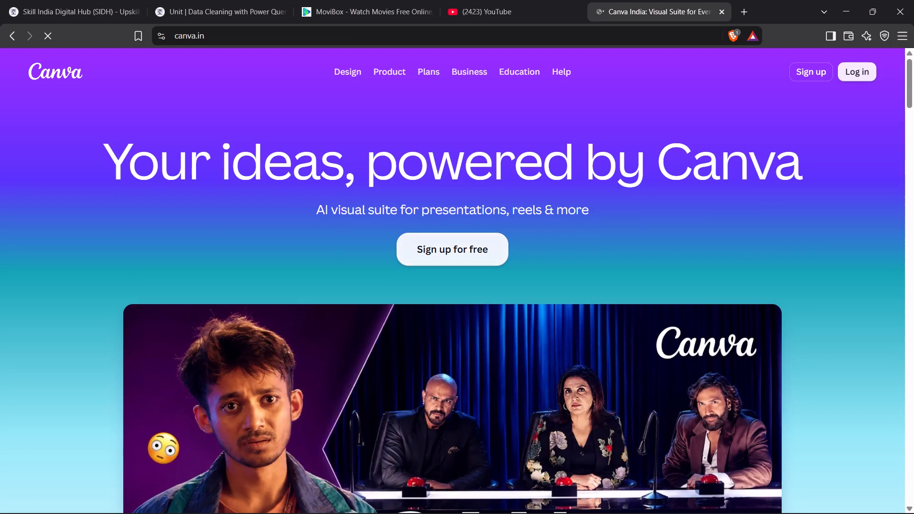
Start the free sign-up from the Canva home page.
click(466, 250)
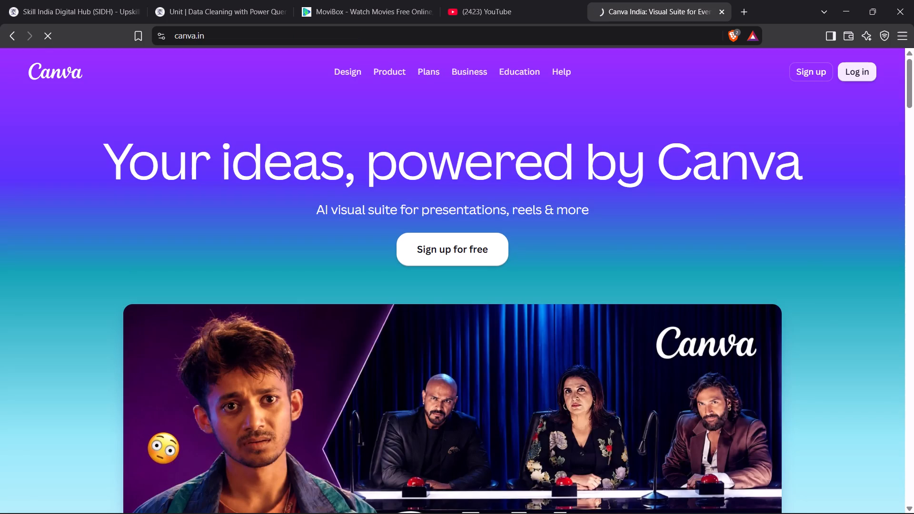
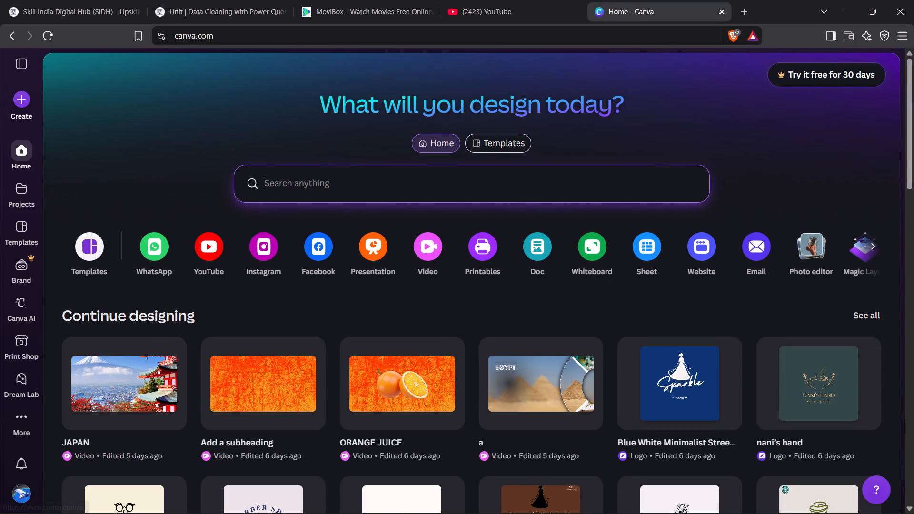
Open the Uploads folder in Projects to view the previously uploaded files.
click(21, 194)
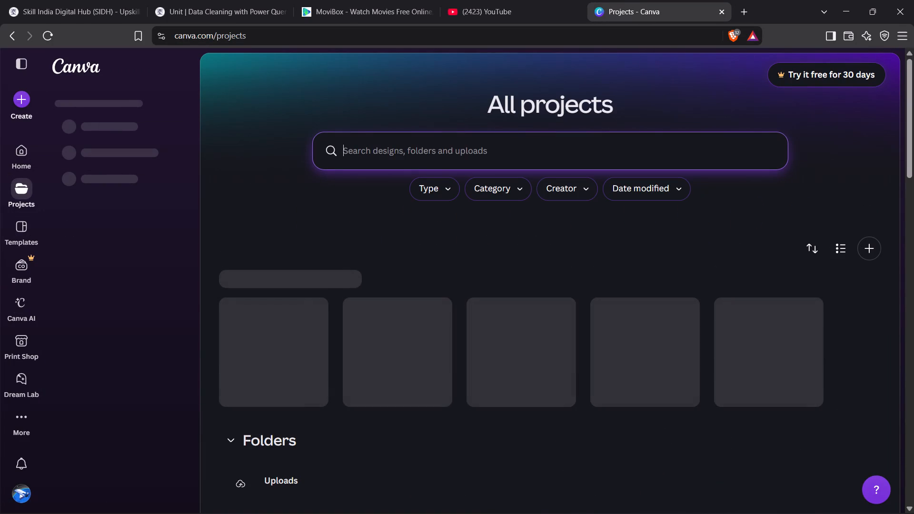
click(261, 489)
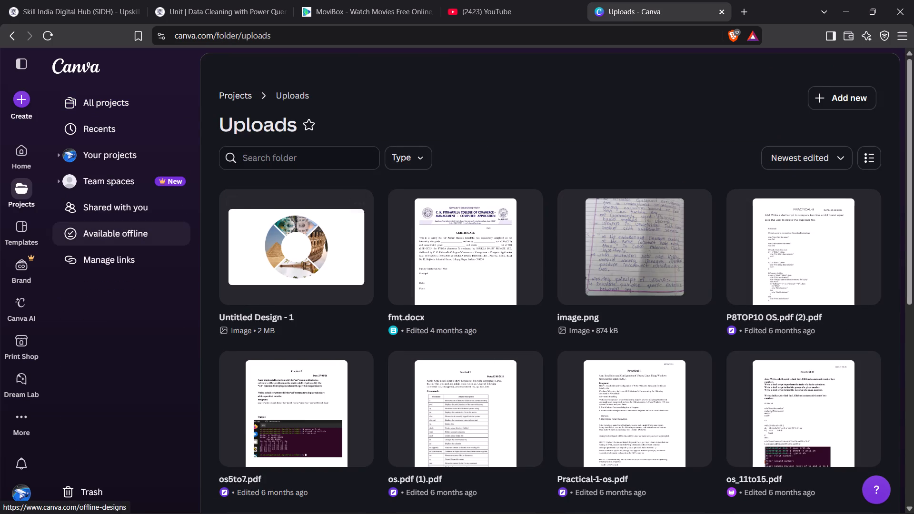
From the home page's design creation options, upload the PDF file datascience_14959 from the Downloads folder.
click(19, 165)
click(22, 98)
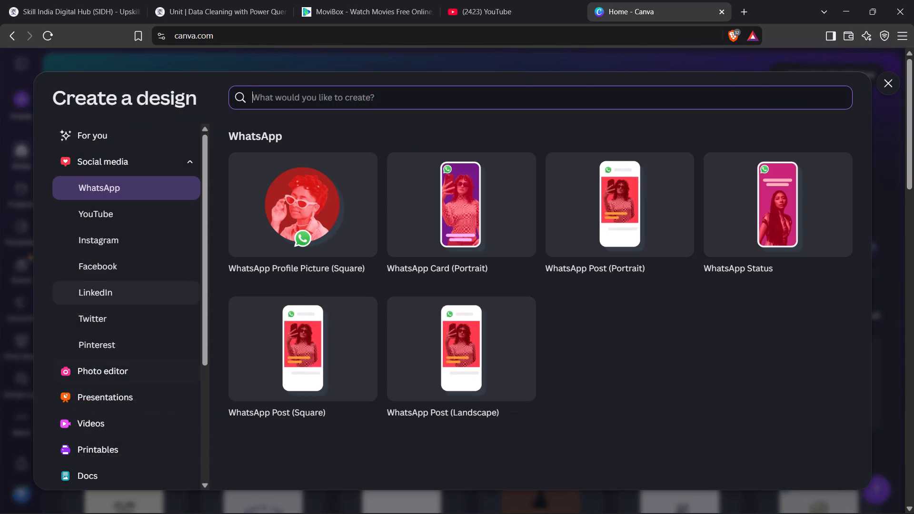
scroll(92, 451, down, 4)
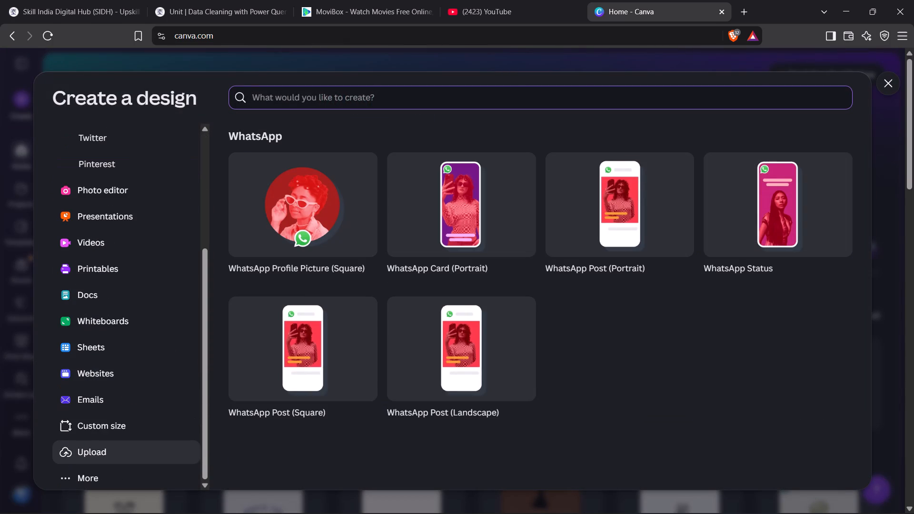
click(92, 451)
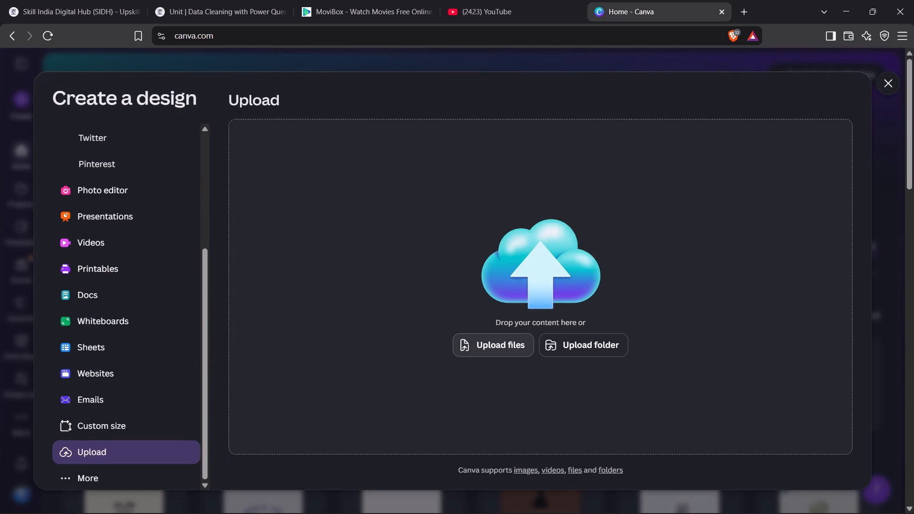
click(504, 340)
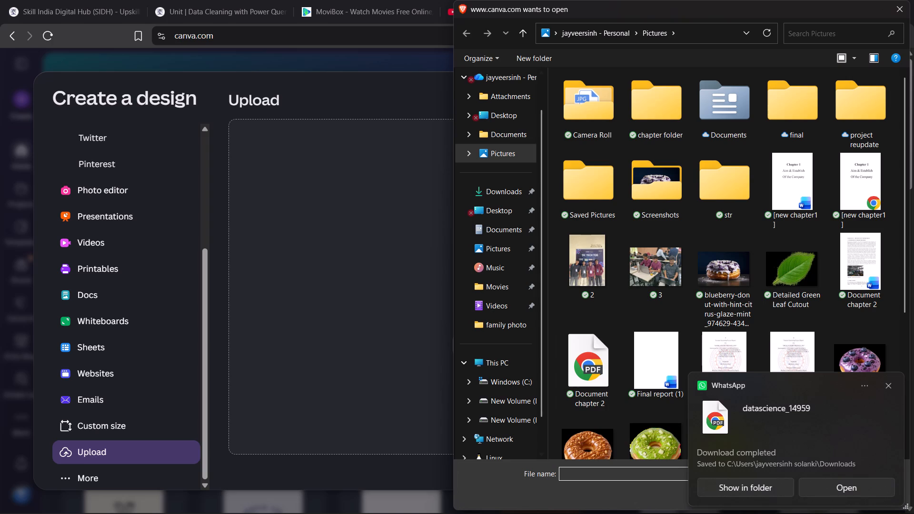
click(490, 194)
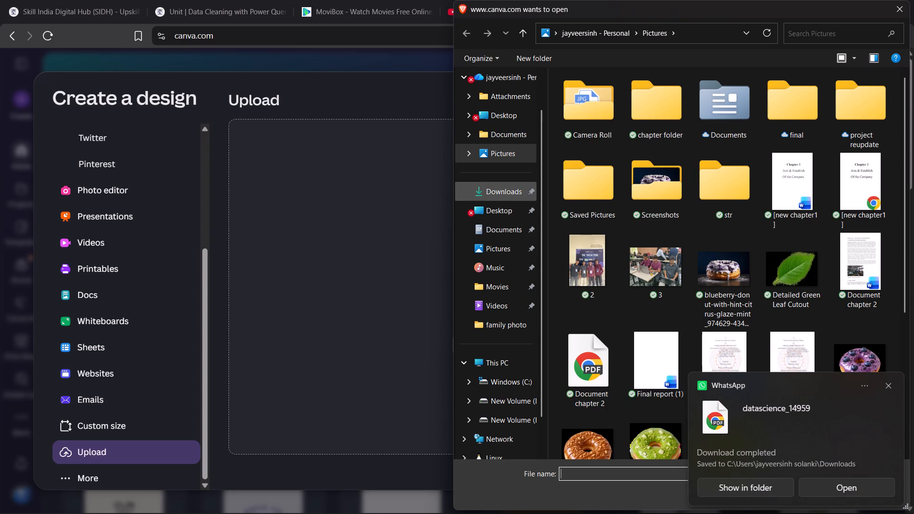
drag(645, 229, 636, 161)
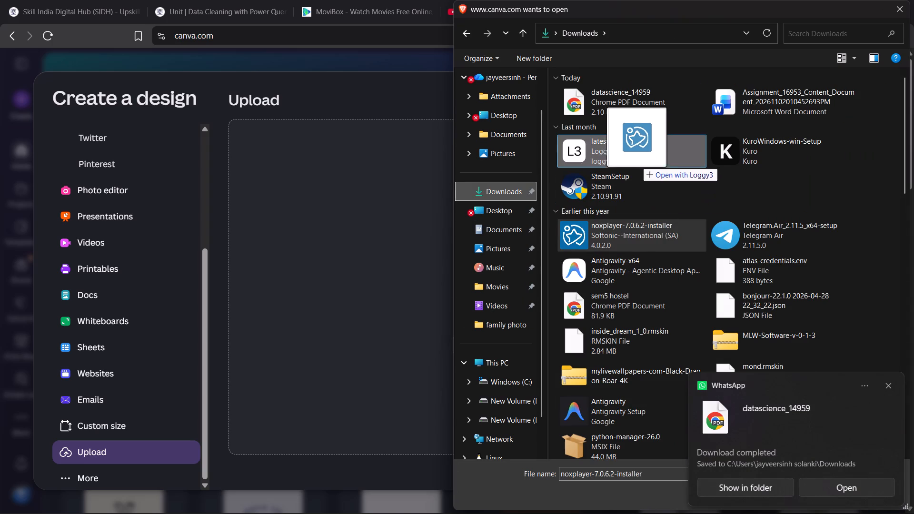
drag(636, 161, 635, 157)
click(629, 102)
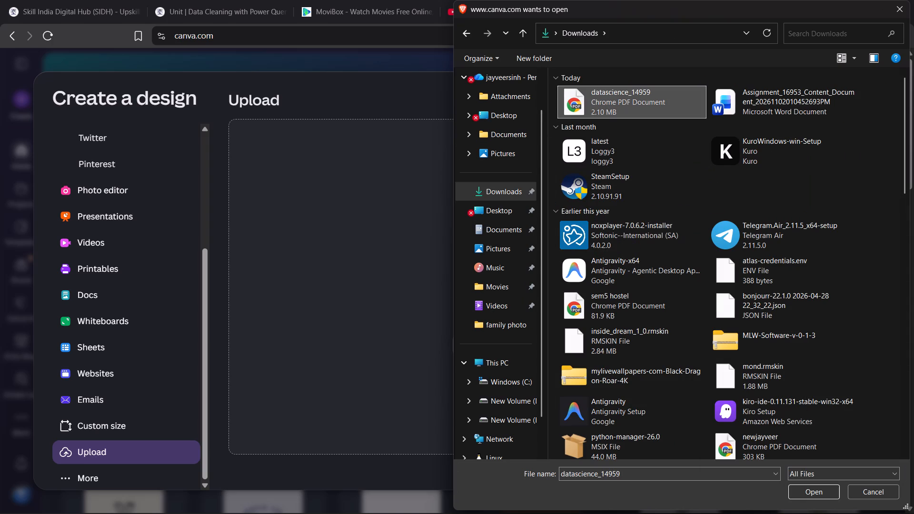
click(814, 494)
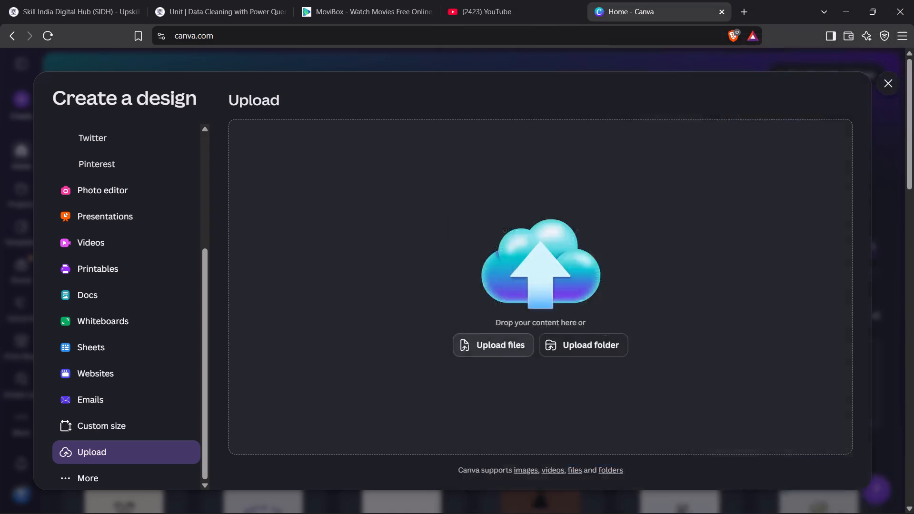
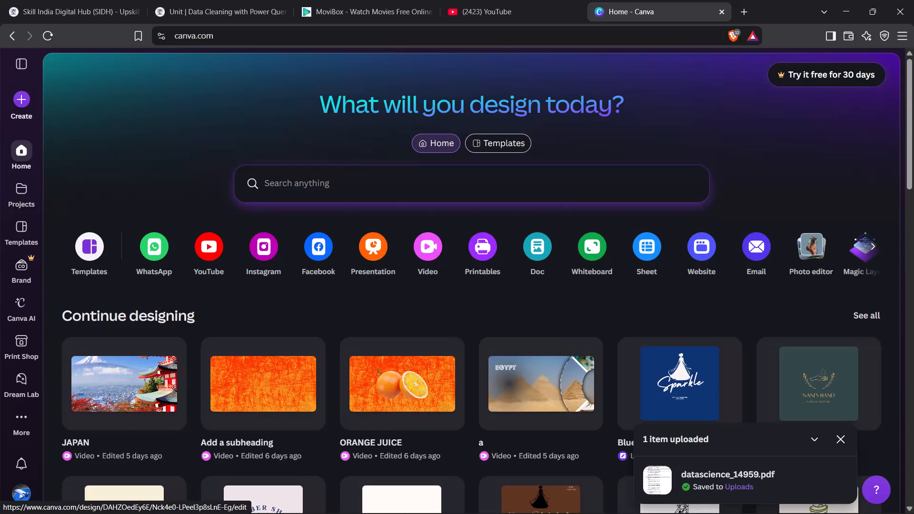
Open the newly uploaded datascience_14959.pdf from the Uploads folder as an editable design.
scroll(275, 368, down, 1)
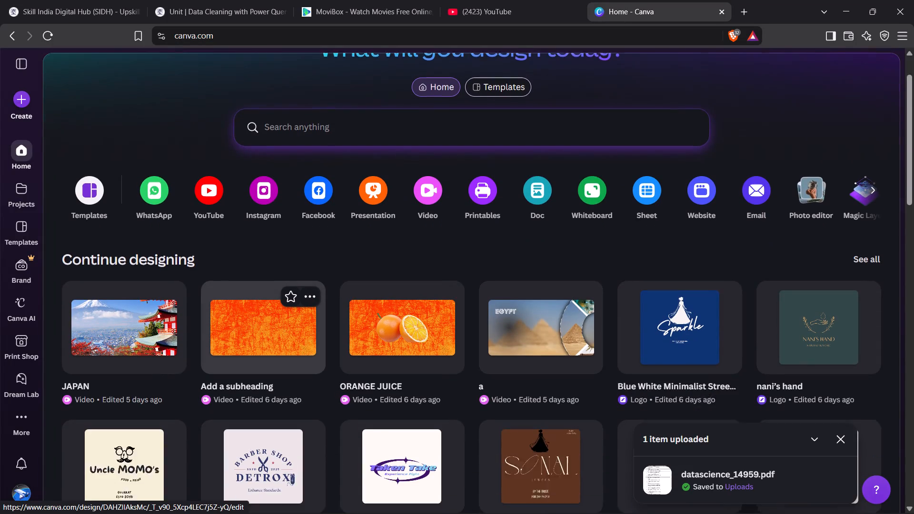
scroll(275, 368, down, 3)
scroll(275, 368, up, 2)
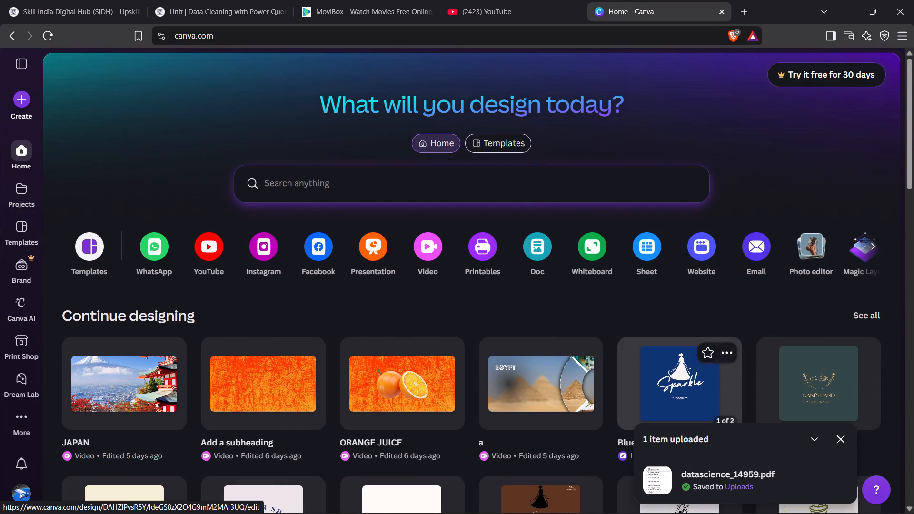
click(726, 477)
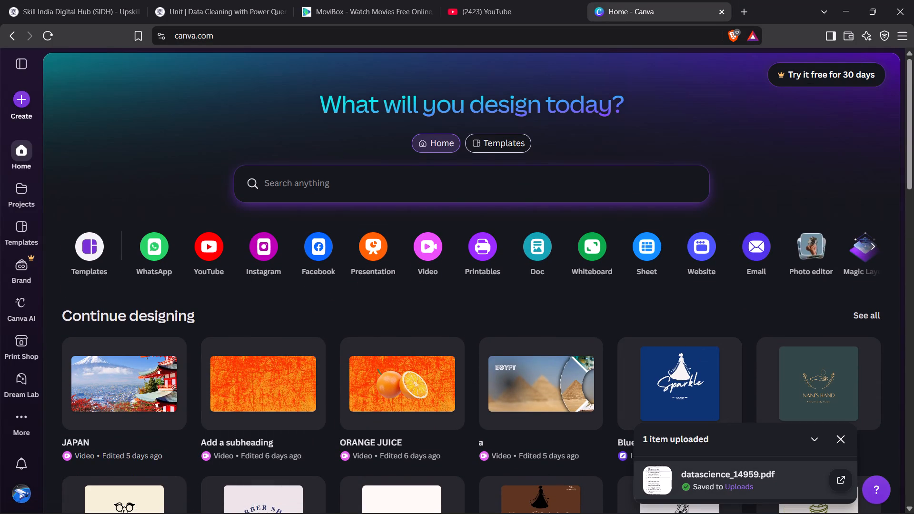
click(738, 487)
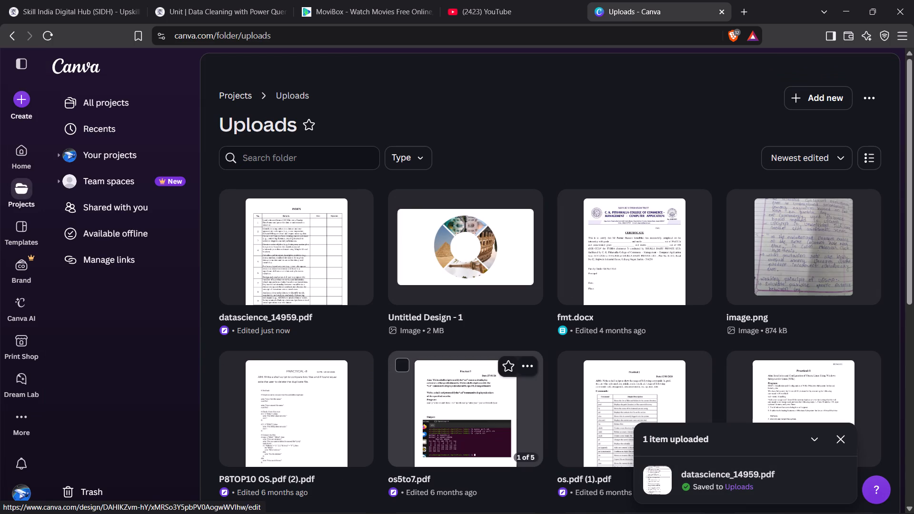
click(288, 242)
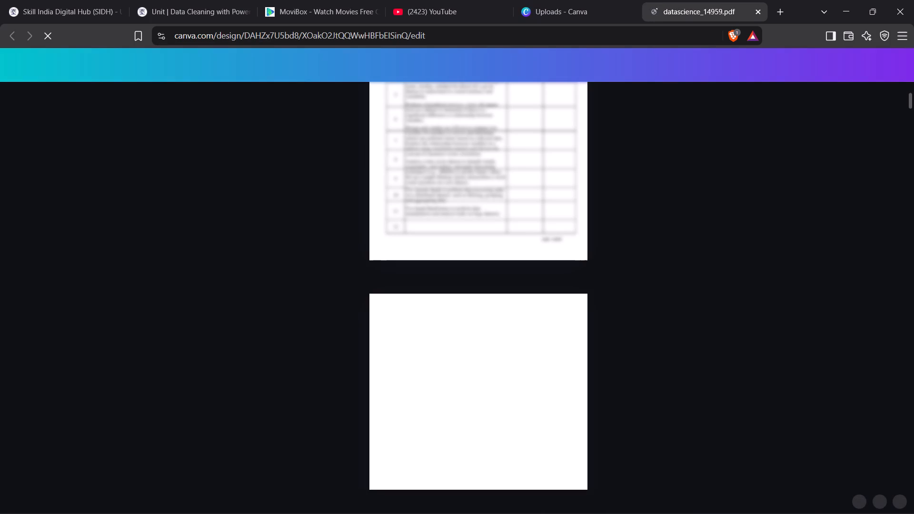
Examine the index table and its Details text block on page 1 of the design.
scroll(423, 244, up, 4)
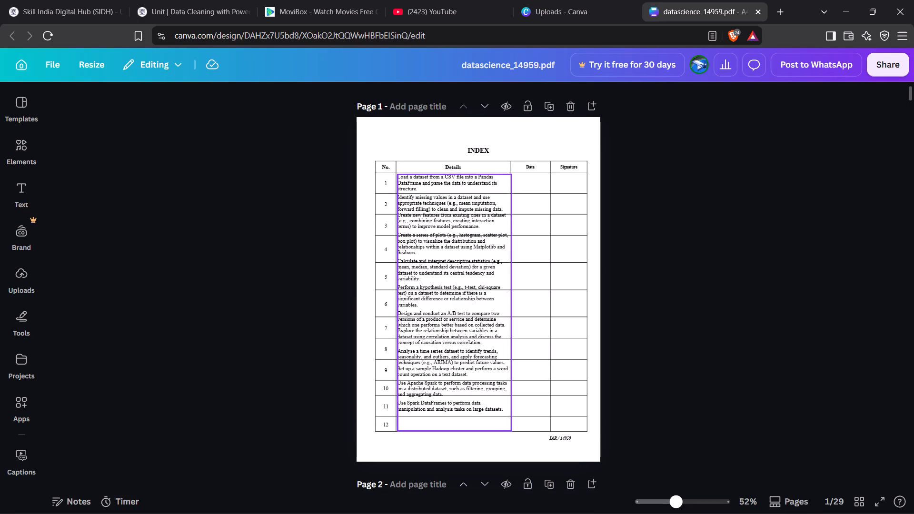
key(ctrl+z)
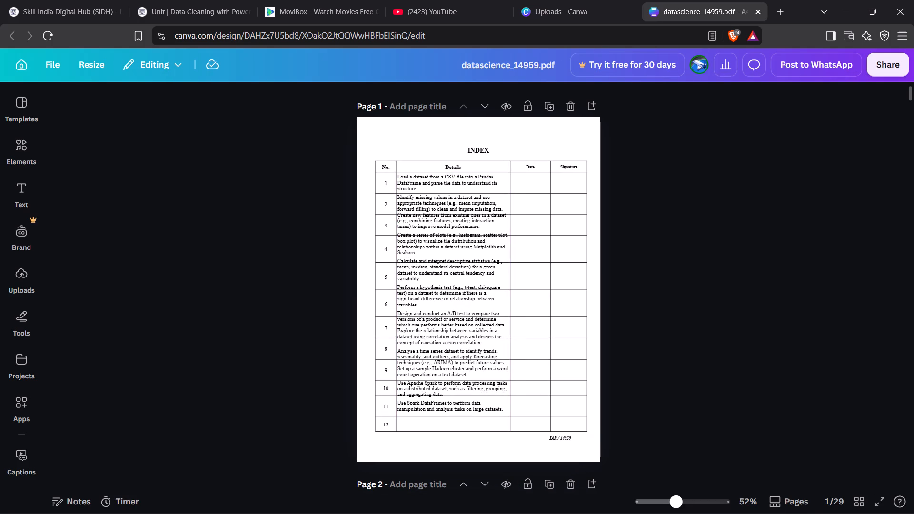
key(ctrl+z)
click(457, 396)
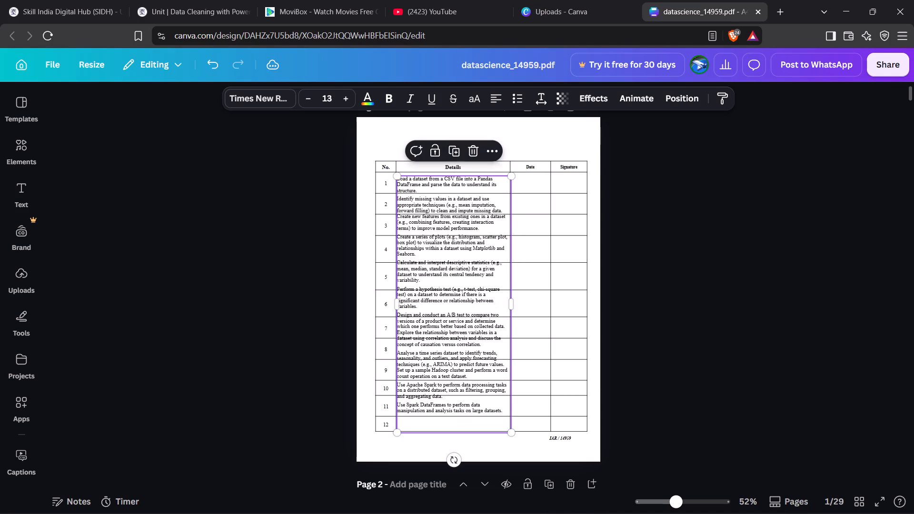
click(736, 381)
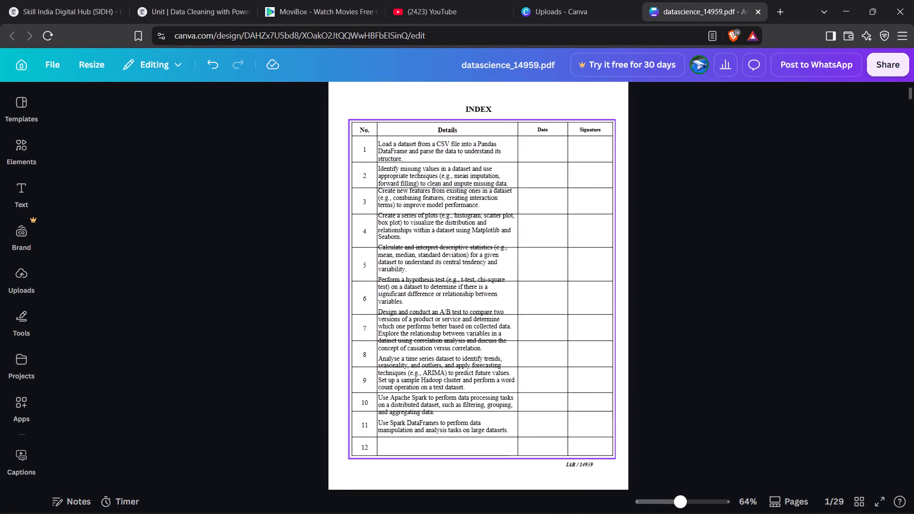
scroll(566, 329, up, 1)
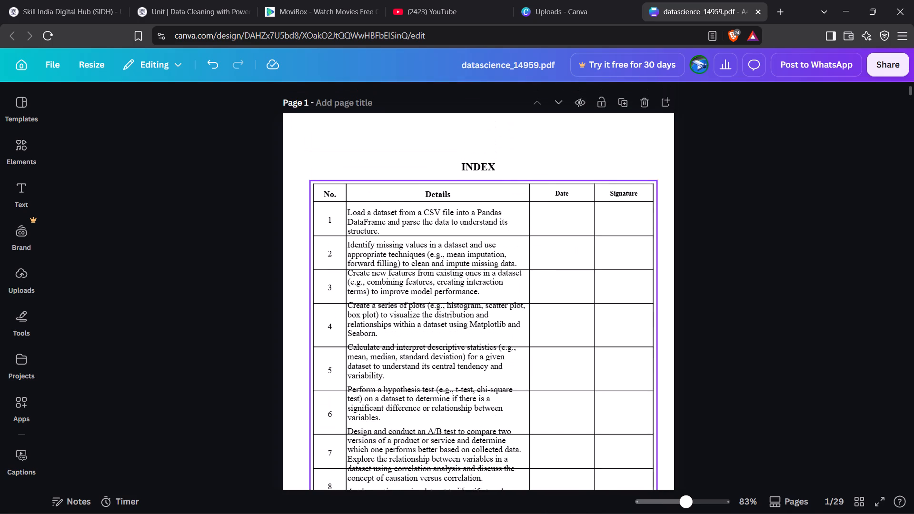
scroll(566, 329, up, 1)
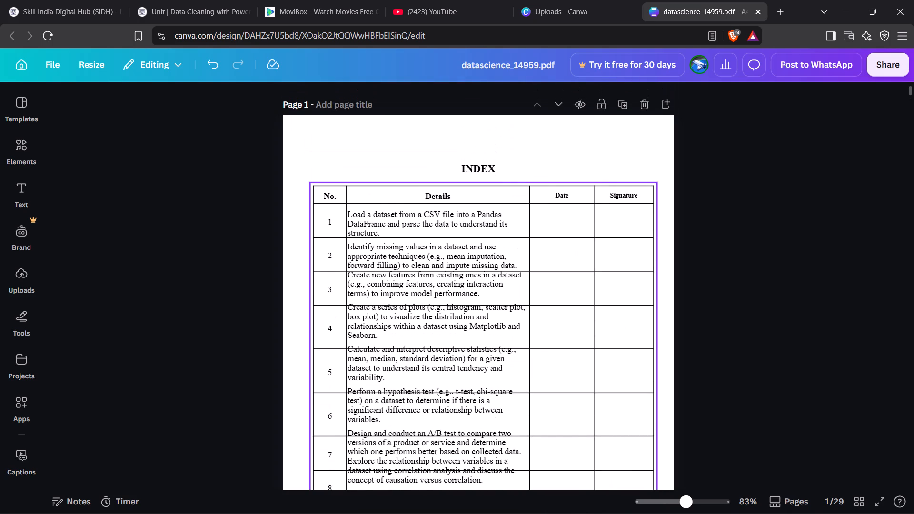
click(912, 231)
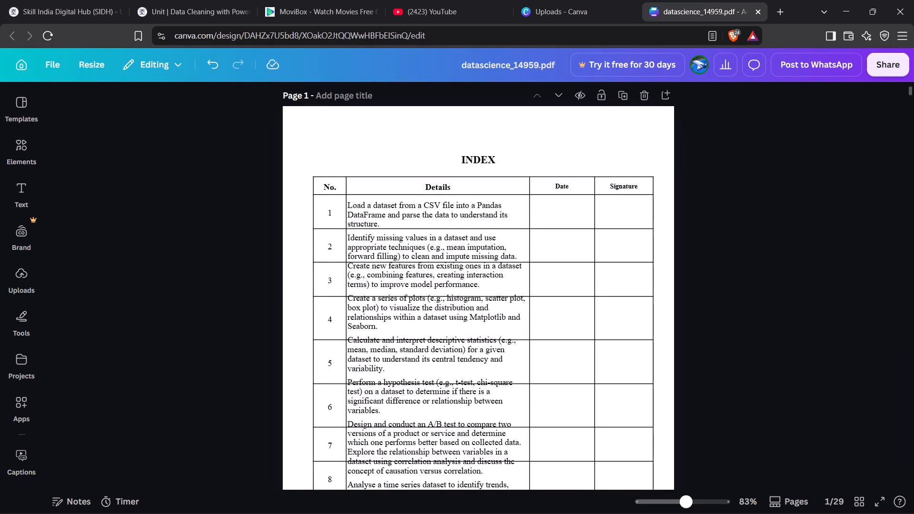
Close the datascience_14959.pdf design and reopen it from the Uploads folder at its first page.
click(762, 10)
click(359, 258)
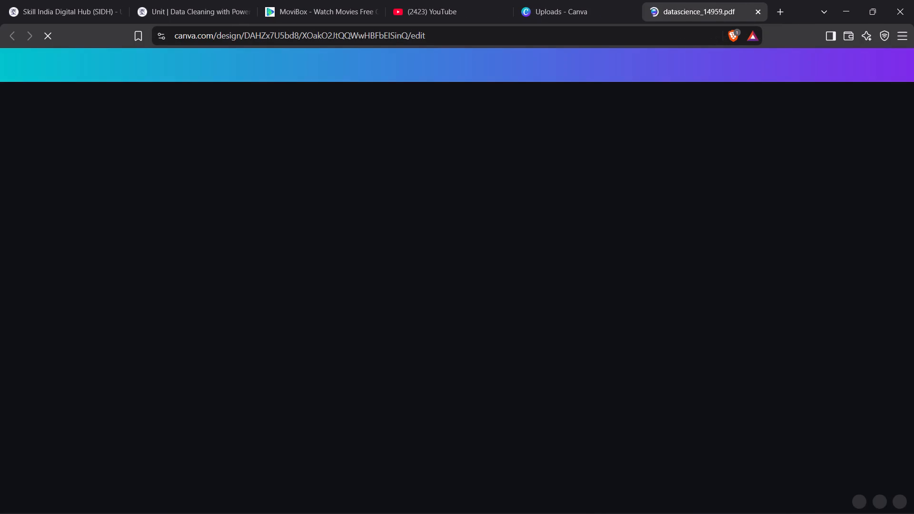
scroll(481, 186, up, 4)
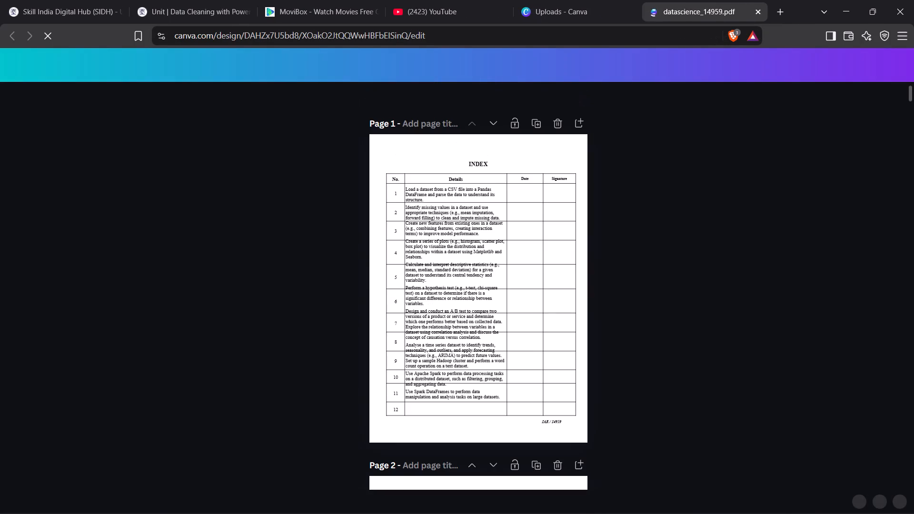
scroll(481, 186, up, 1)
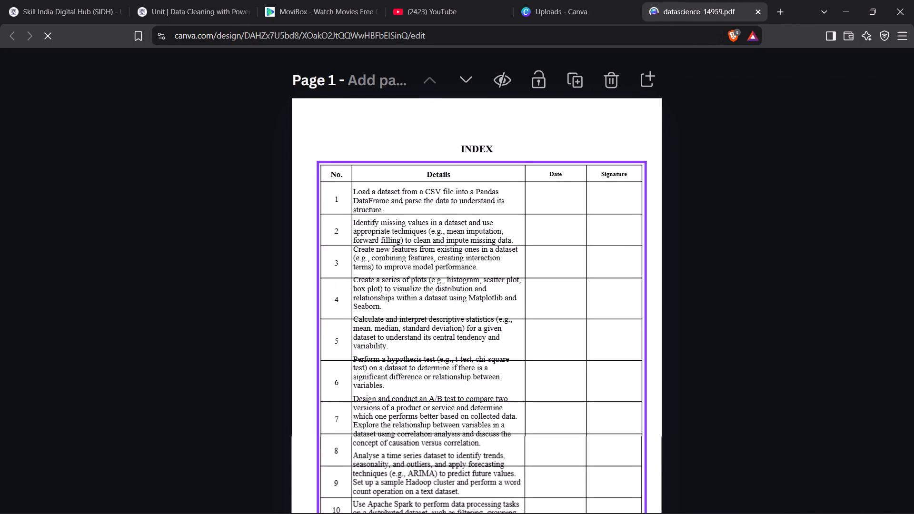
Delete the blank page 2 between the index page and the Practical 1 page.
scroll(481, 186, down, 5)
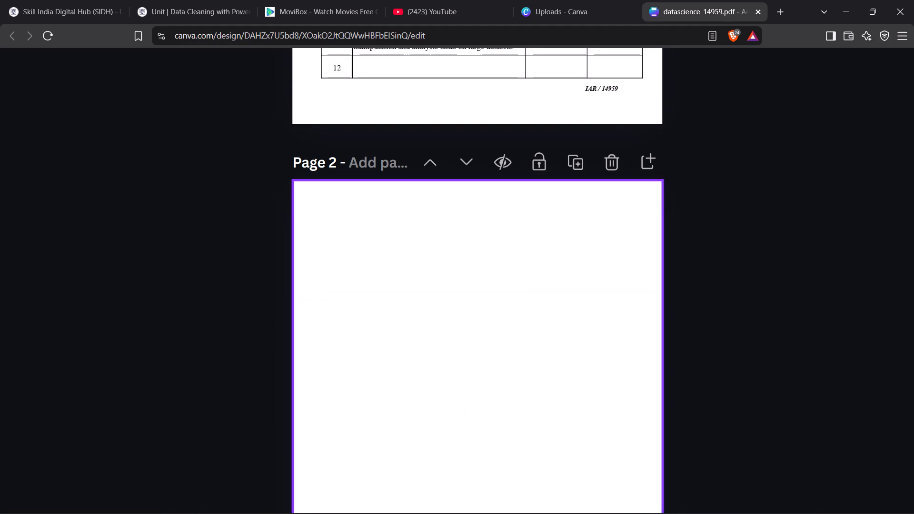
scroll(530, 175, down, 5)
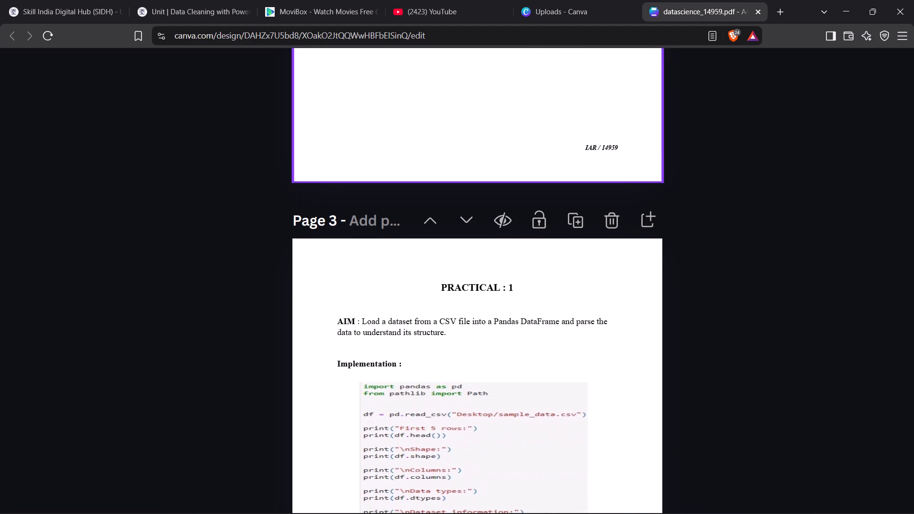
scroll(530, 175, up, 4)
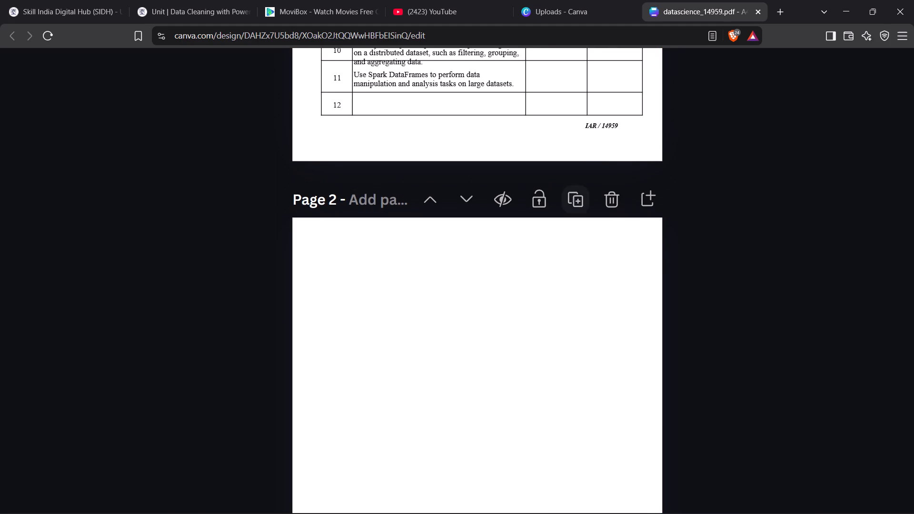
click(608, 201)
Delete all pages of Practicals 1 to 4 so that Practical 5 directly follows the index page.
scroll(535, 319, down, 1)
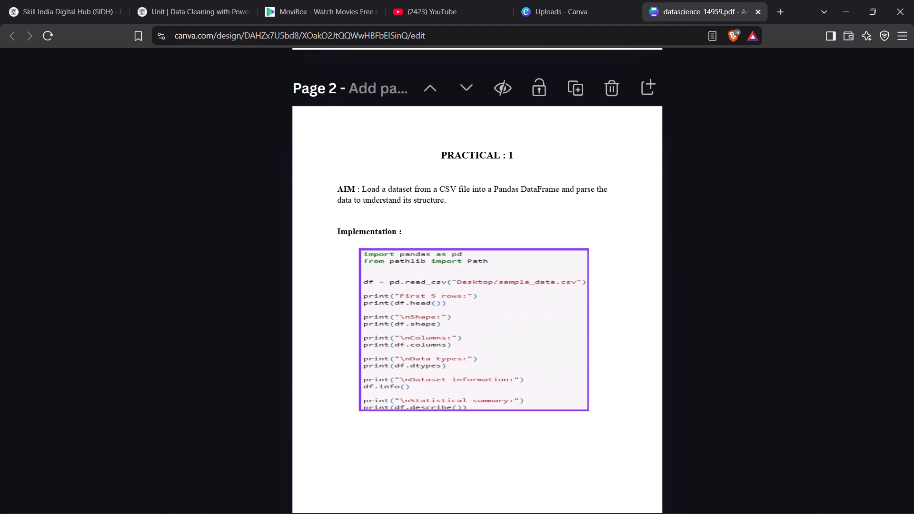
click(616, 91)
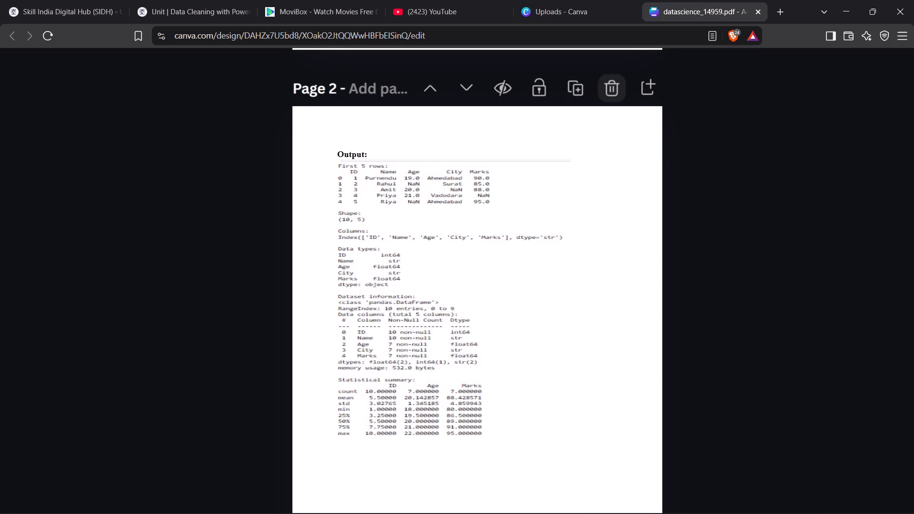
click(616, 91)
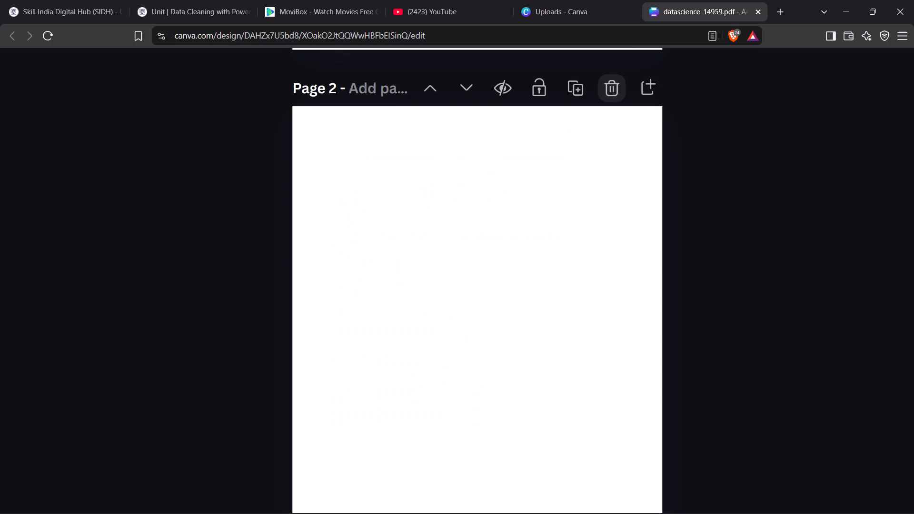
click(616, 91)
click(616, 91)
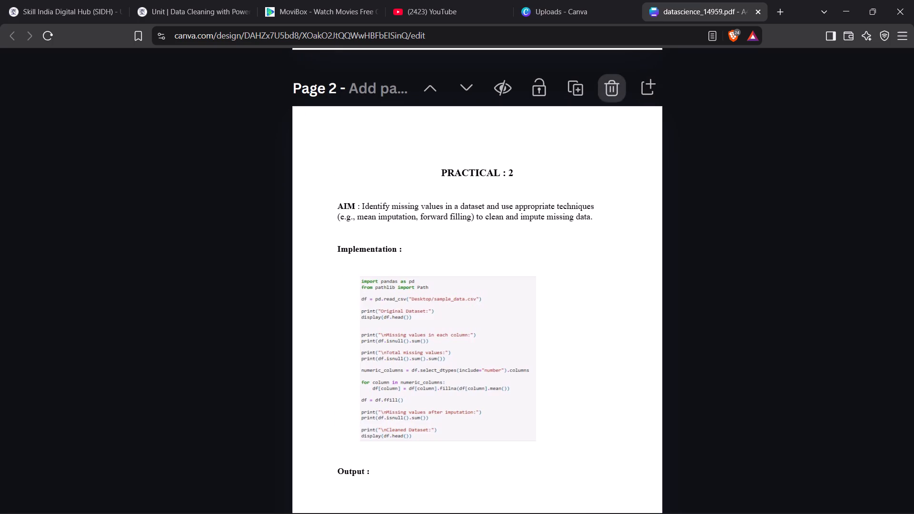
click(616, 91)
click(616, 91)
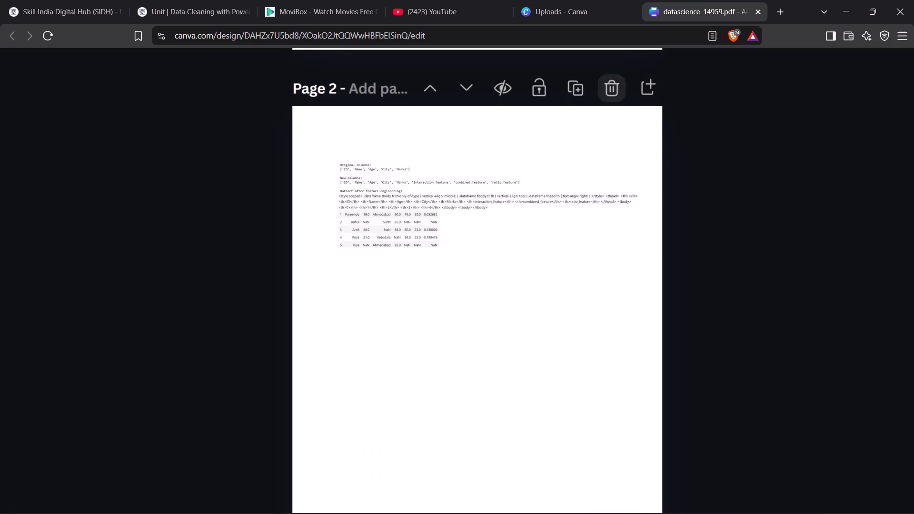
click(616, 91)
click(616, 91)
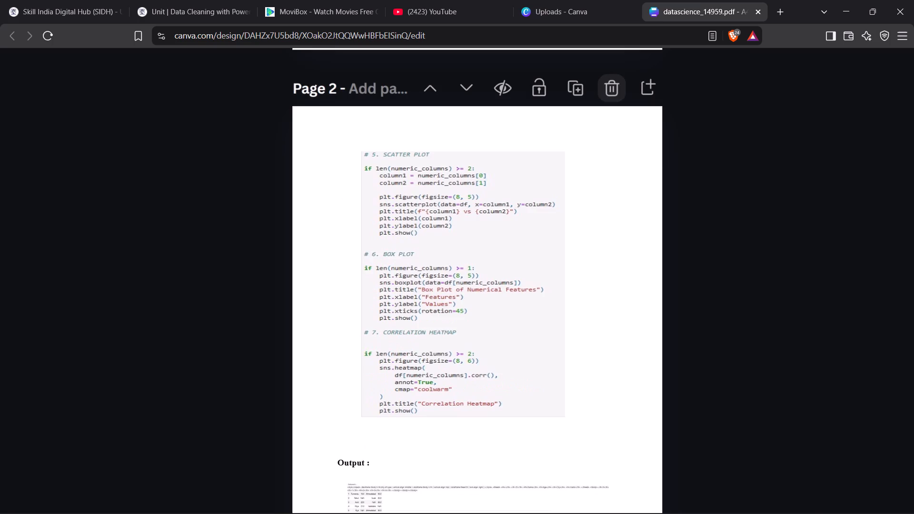
click(616, 91)
click(616, 91)
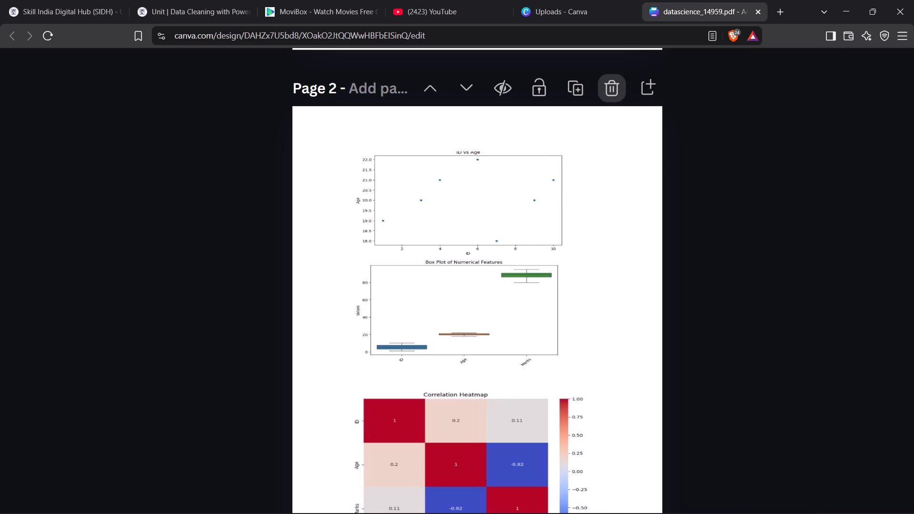
scroll(594, 203, down, 1)
scroll(594, 203, up, 1)
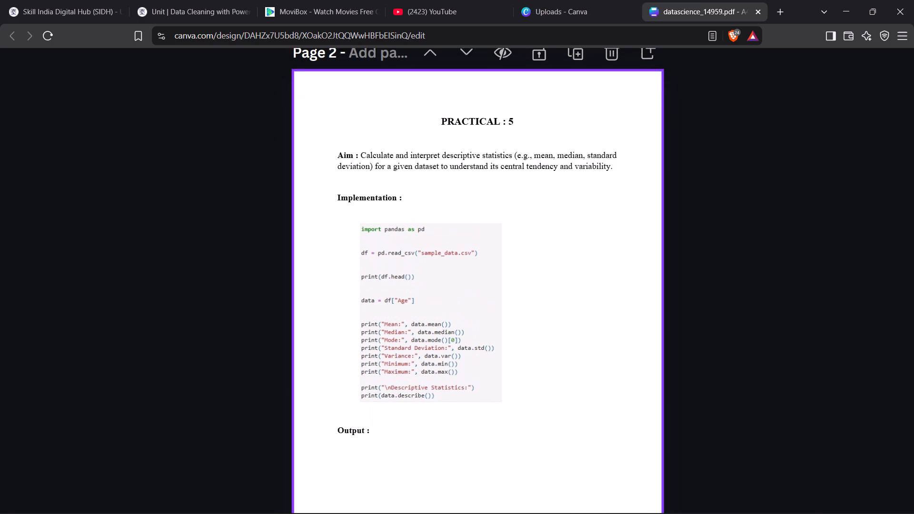
scroll(594, 203, up, 1)
scroll(594, 203, down, 4)
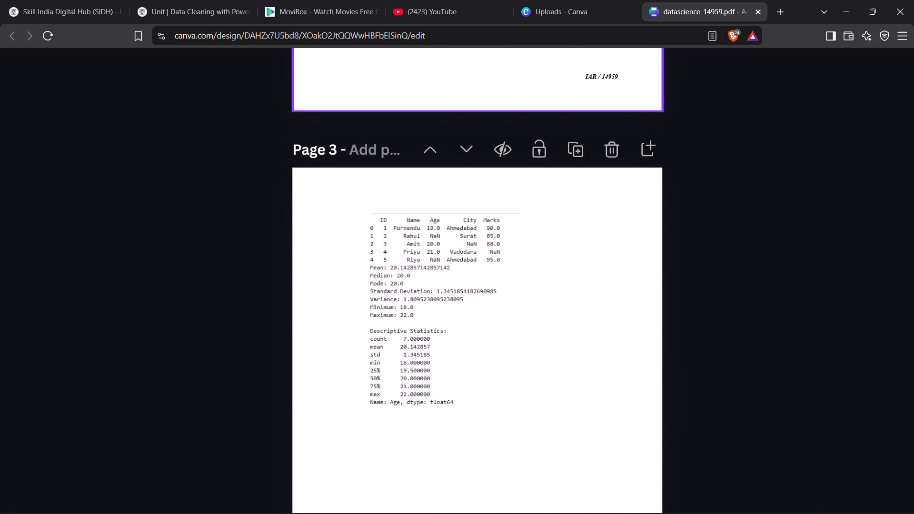
scroll(594, 203, up, 1)
click(610, 109)
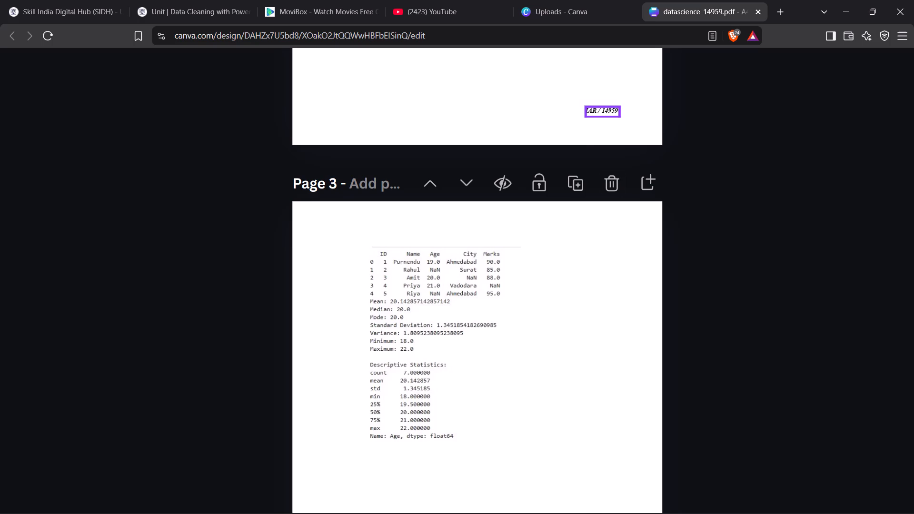
double_click(610, 109)
key(Right)
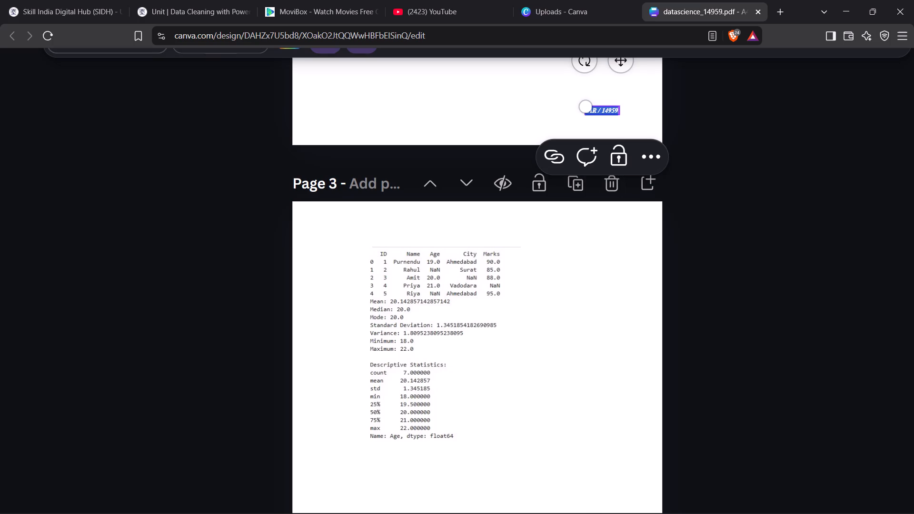
key(BackSpace)
key(BackSpace)
key(BackSpace)
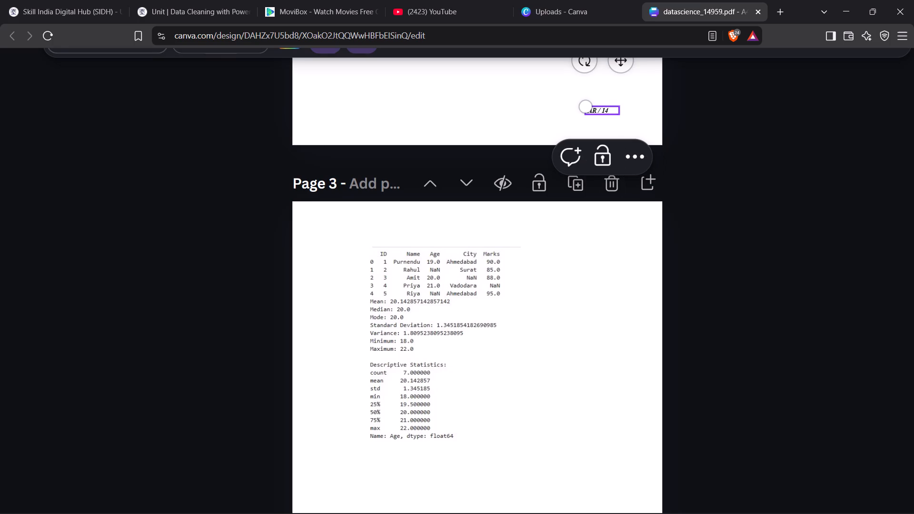
key(BackSpace)
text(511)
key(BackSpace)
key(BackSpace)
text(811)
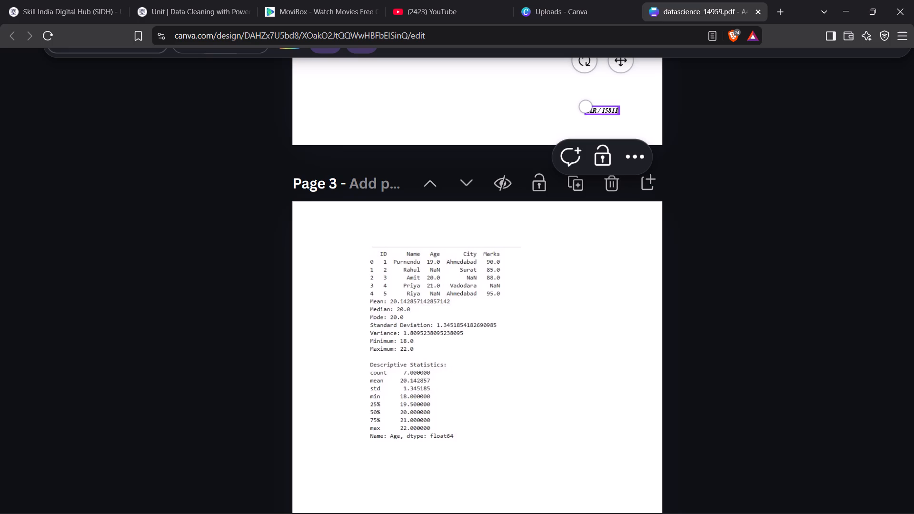
click(705, 138)
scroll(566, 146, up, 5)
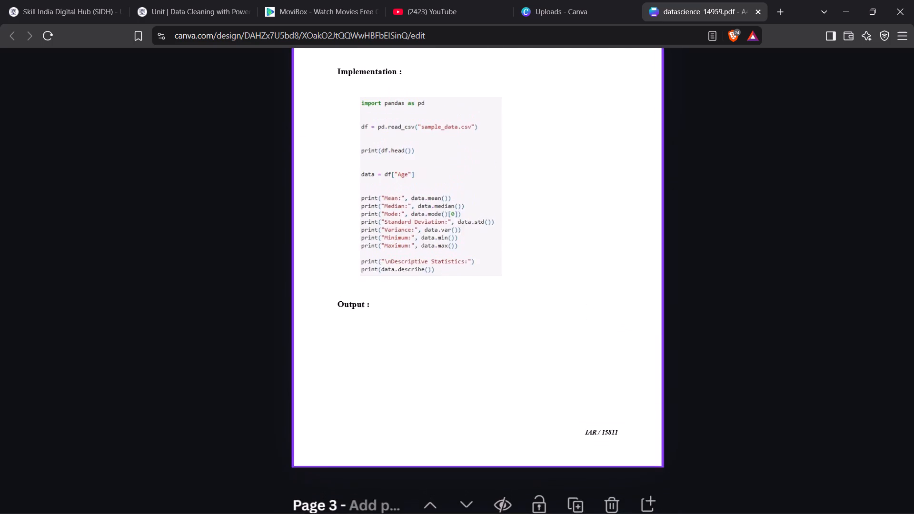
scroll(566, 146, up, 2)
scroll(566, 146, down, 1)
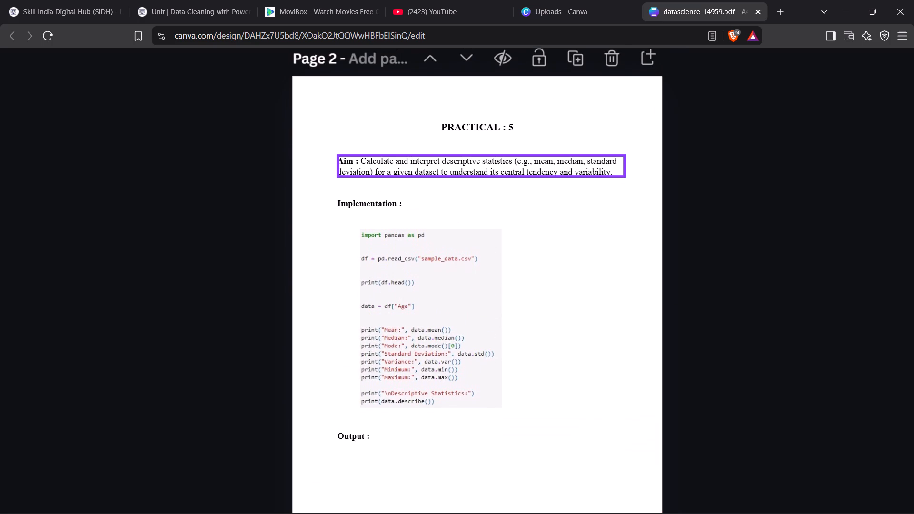
scroll(566, 146, down, 2)
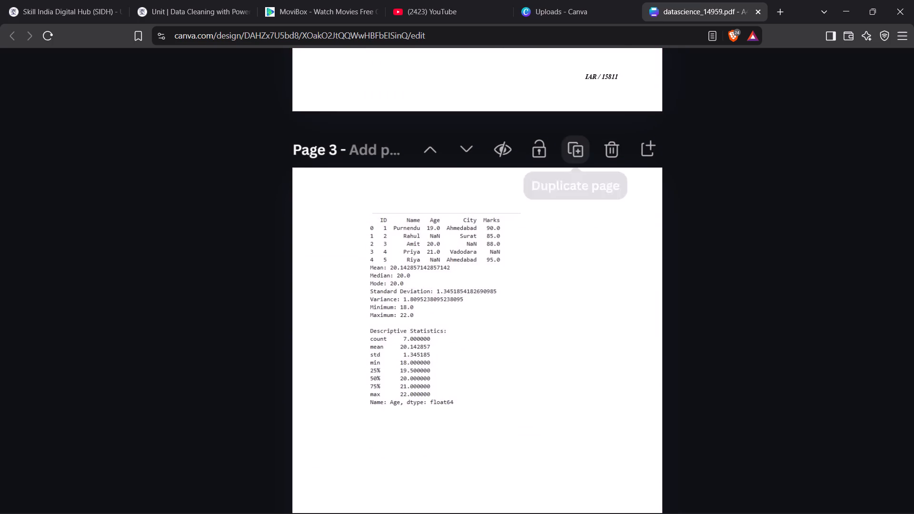
scroll(566, 146, down, 4)
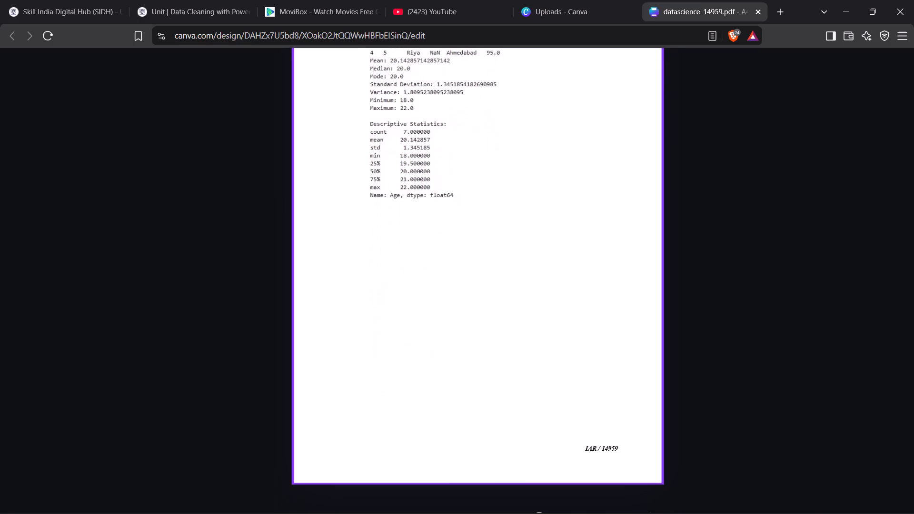
click(611, 452)
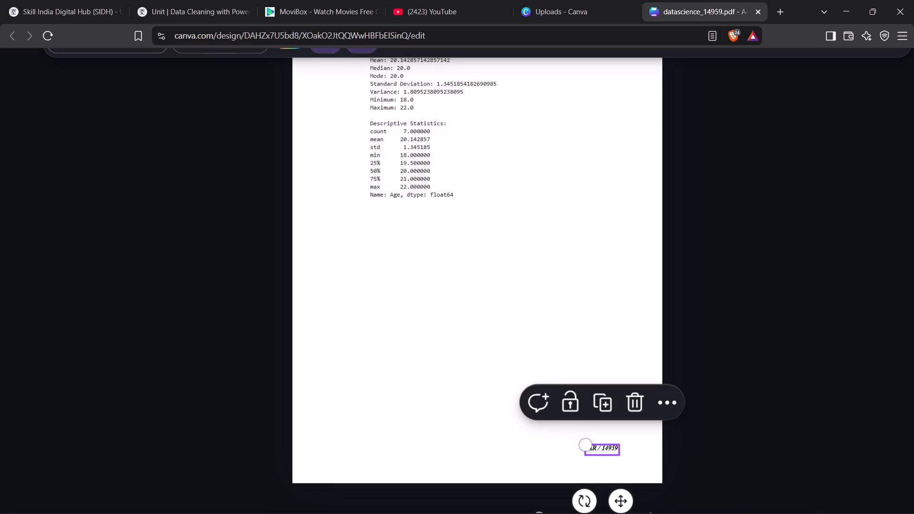
click(611, 452)
click(611, 452)
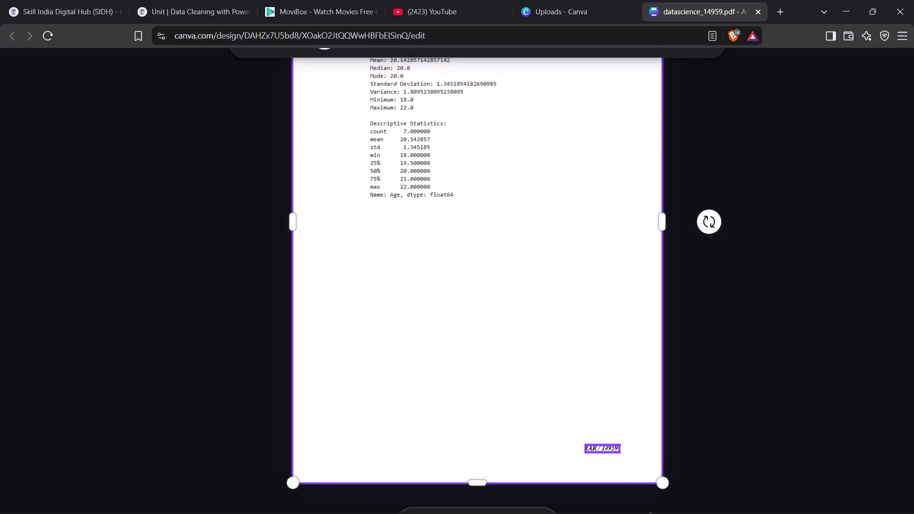
key(Right)
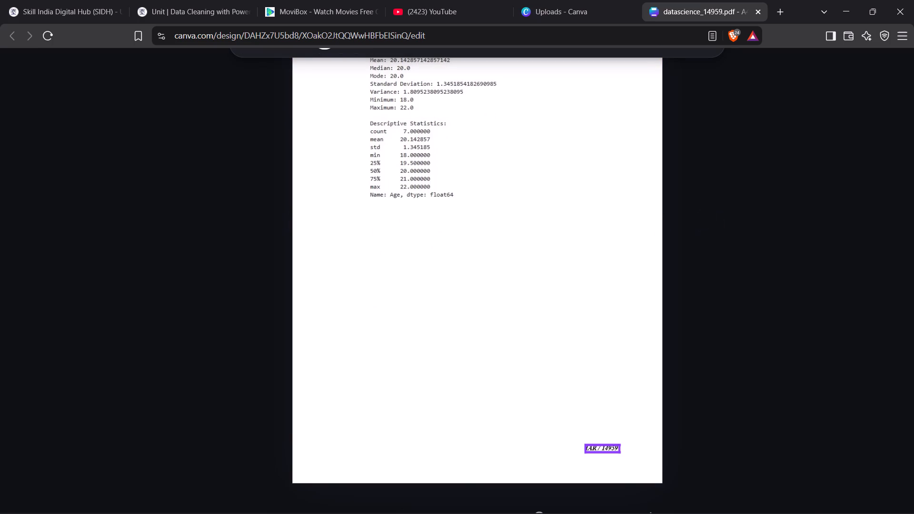
key(BackSpace)
key(BackSpace)
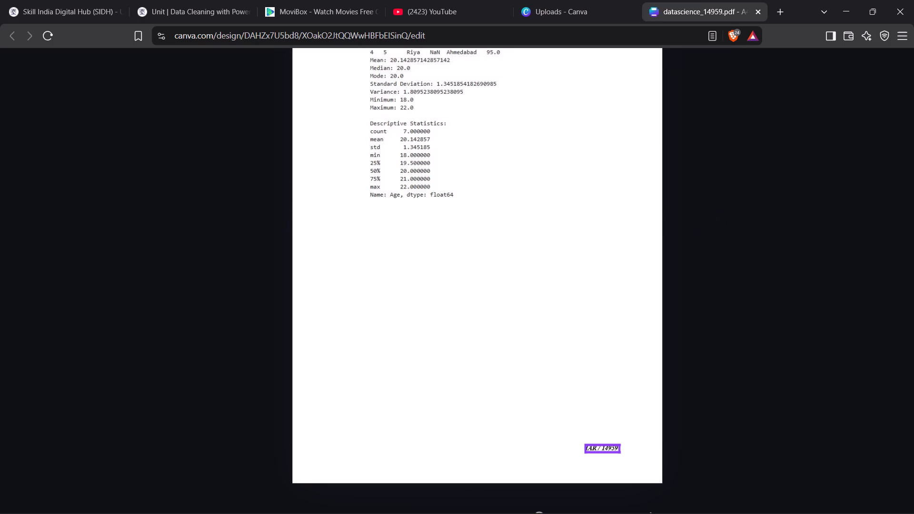
double_click(616, 444)
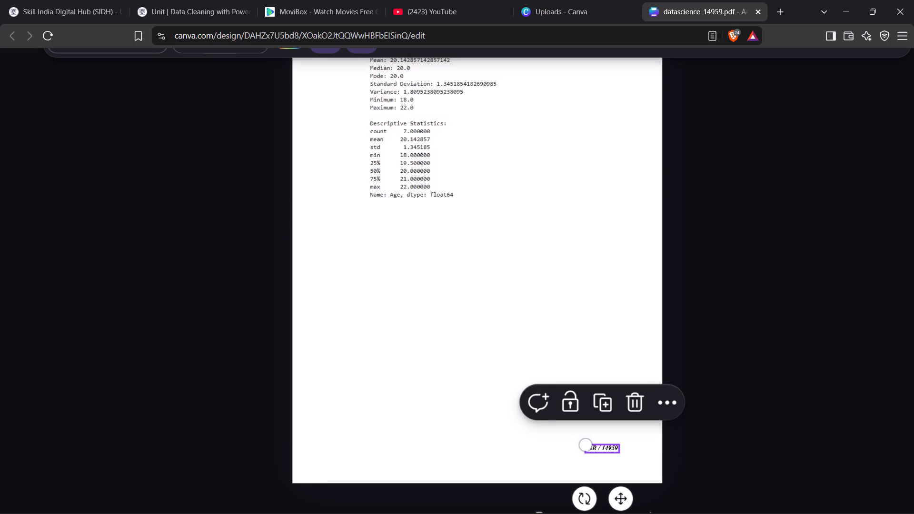
click(607, 449)
click(607, 449)
key(Right)
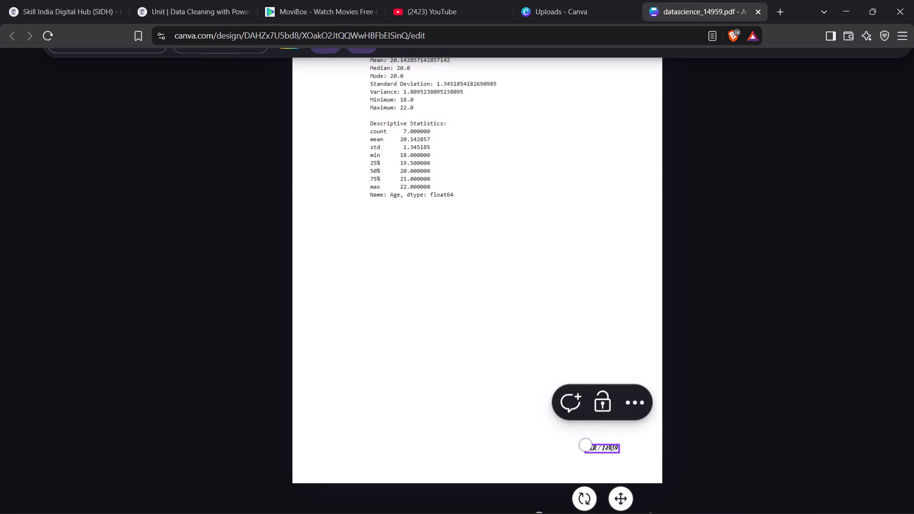
key(BackSpace)
key(BackSpace)
key(Right)
key(Right)
key(BackSpace)
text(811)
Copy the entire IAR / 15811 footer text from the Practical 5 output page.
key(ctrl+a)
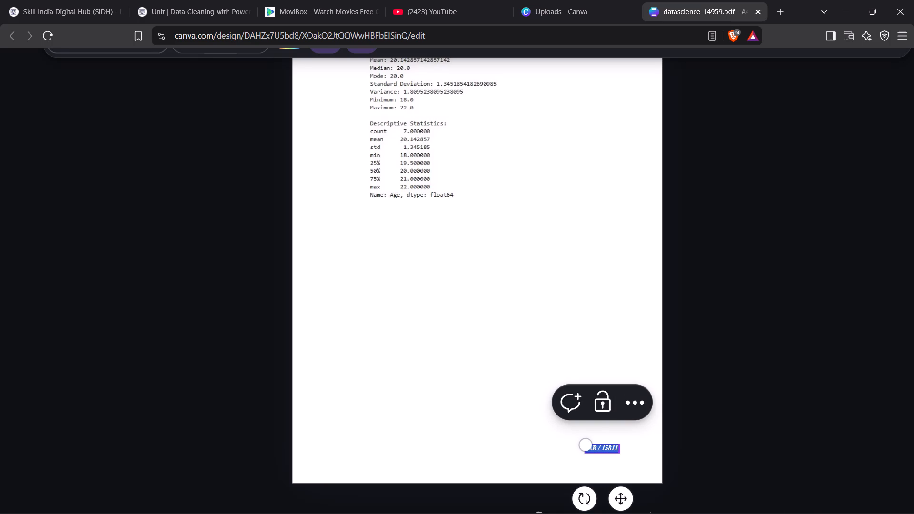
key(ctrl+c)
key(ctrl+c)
click(651, 315)
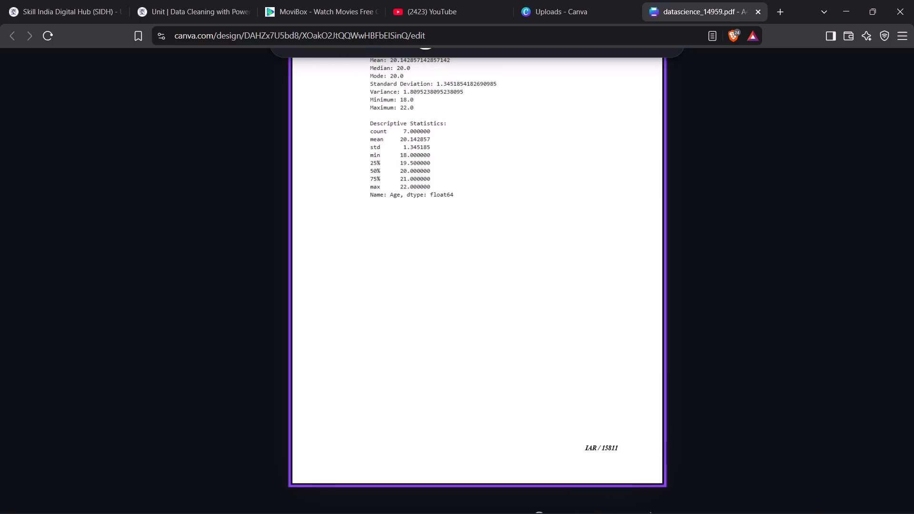
Delete the index page so that the design starts with the Practical 5 page.
scroll(514, 258, up, 6)
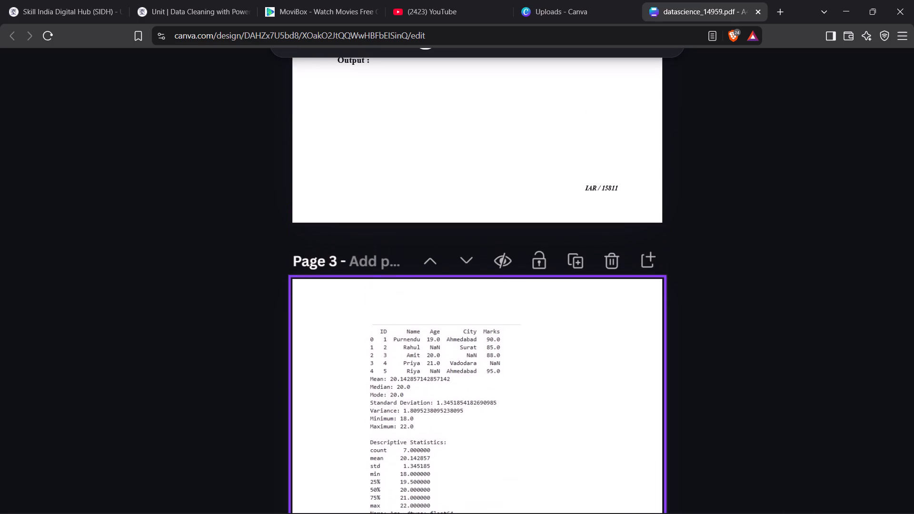
scroll(514, 258, up, 7)
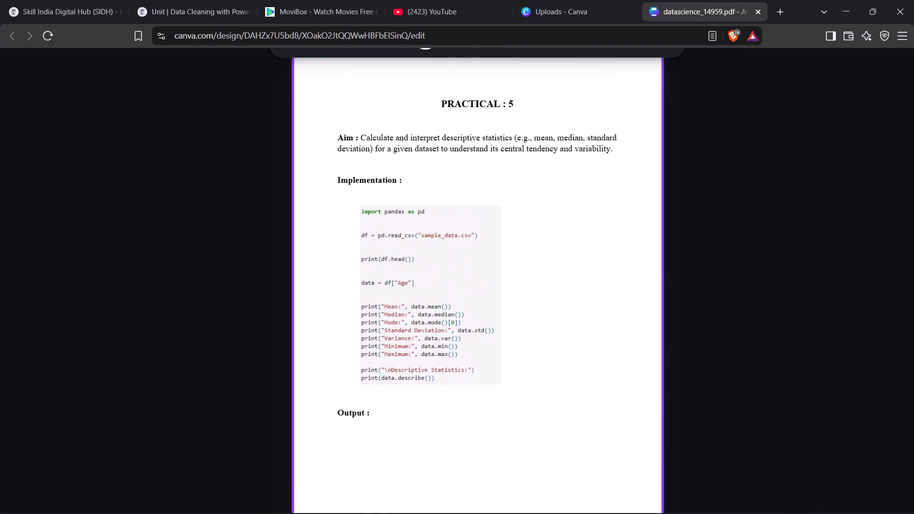
scroll(514, 258, up, 5)
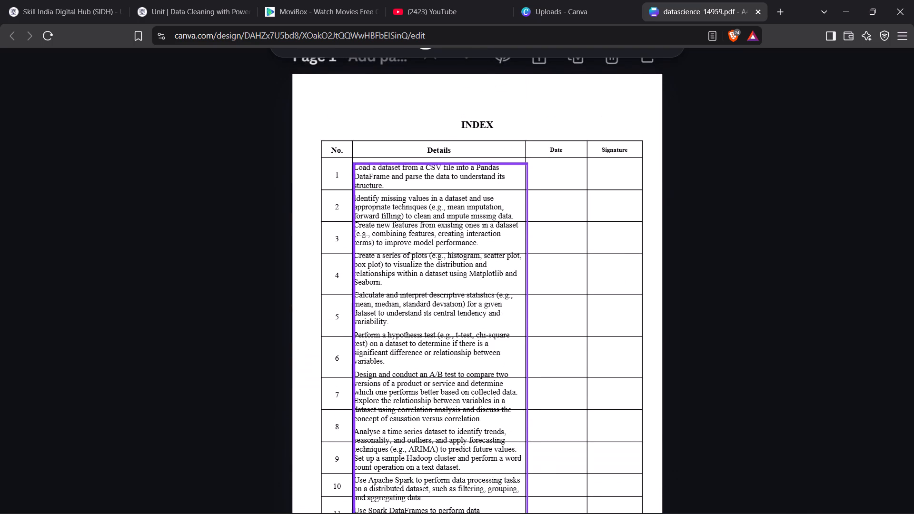
click(609, 60)
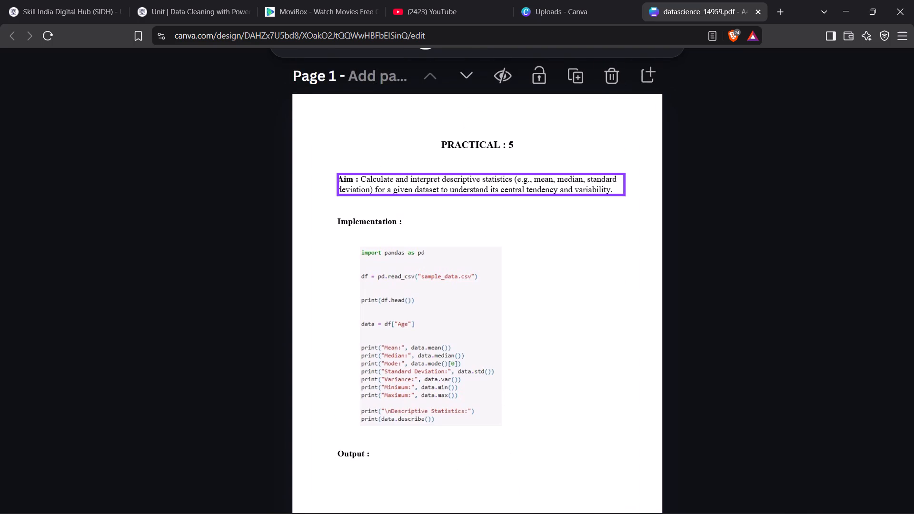
scroll(509, 379, down, 8)
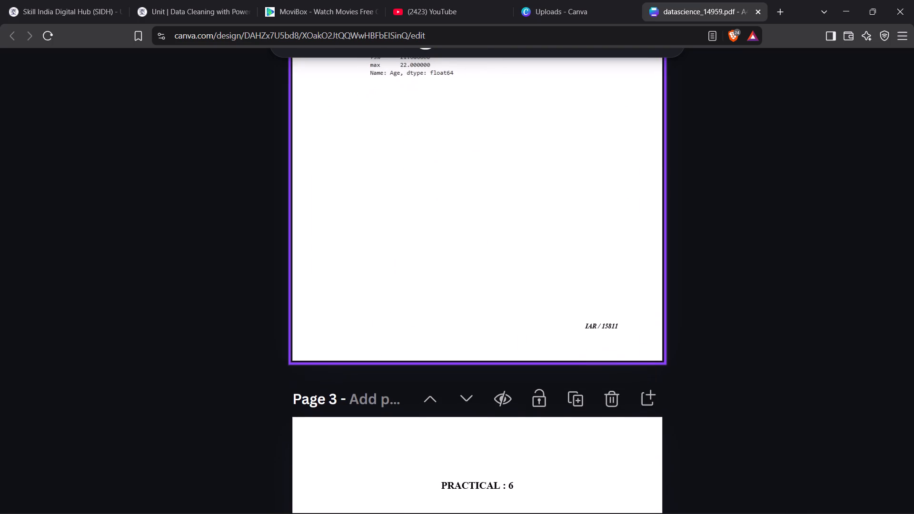
scroll(509, 379, down, 1)
scroll(509, 379, up, 1)
scroll(509, 379, down, 1)
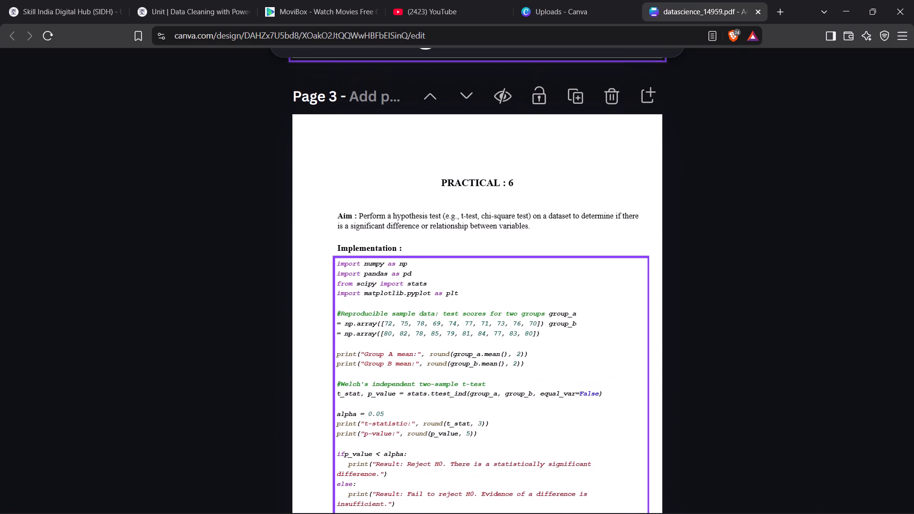
scroll(509, 379, down, 2)
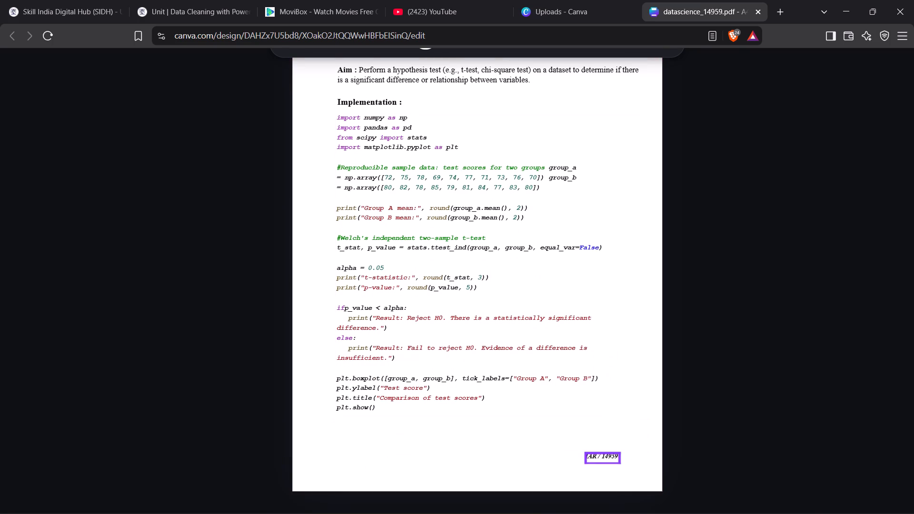
click(608, 453)
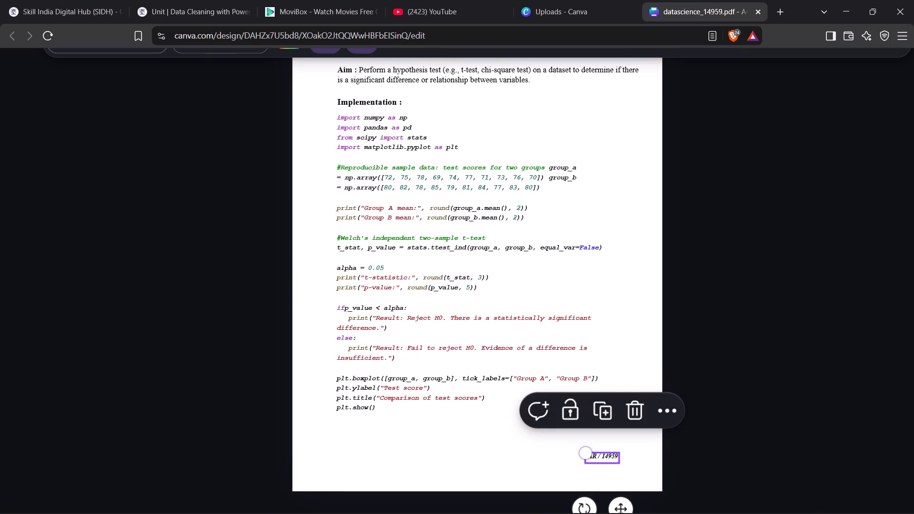
click(608, 453)
key(ctrl+v)
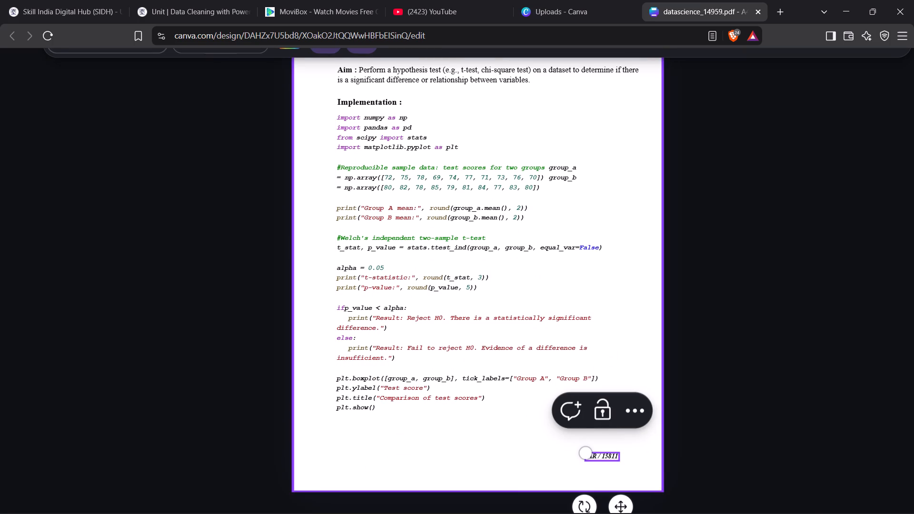
click(720, 424)
Look back over the Practical 5 pages and check their footer text.
scroll(552, 415, up, 4)
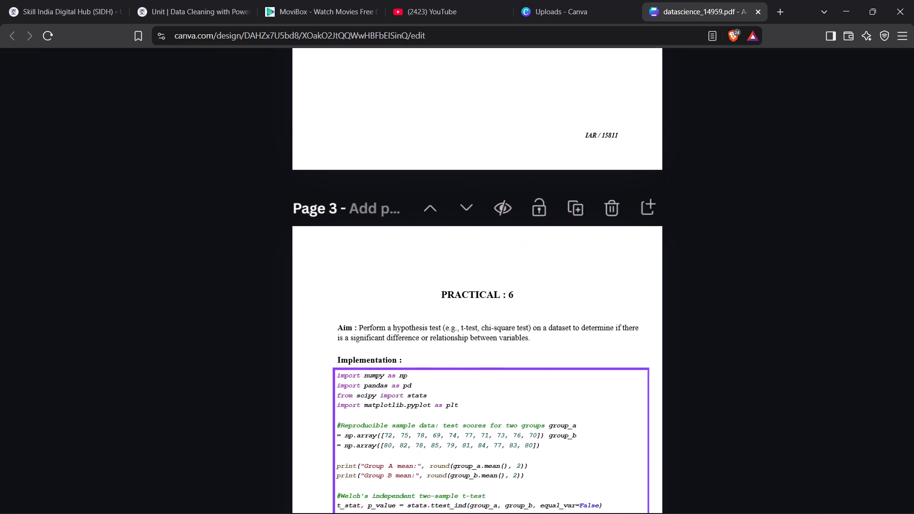
scroll(552, 415, up, 4)
scroll(552, 415, down, 5)
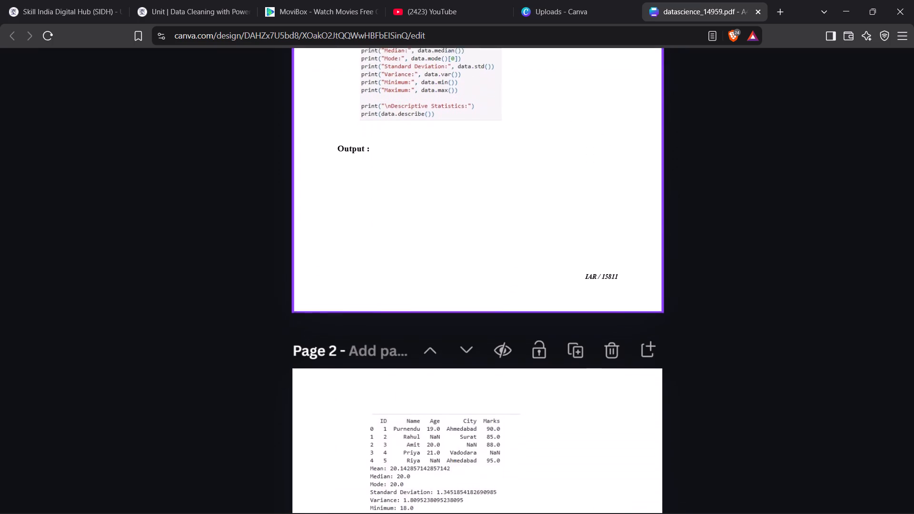
scroll(552, 415, down, 2)
scroll(552, 415, up, 3)
scroll(552, 415, down, 1)
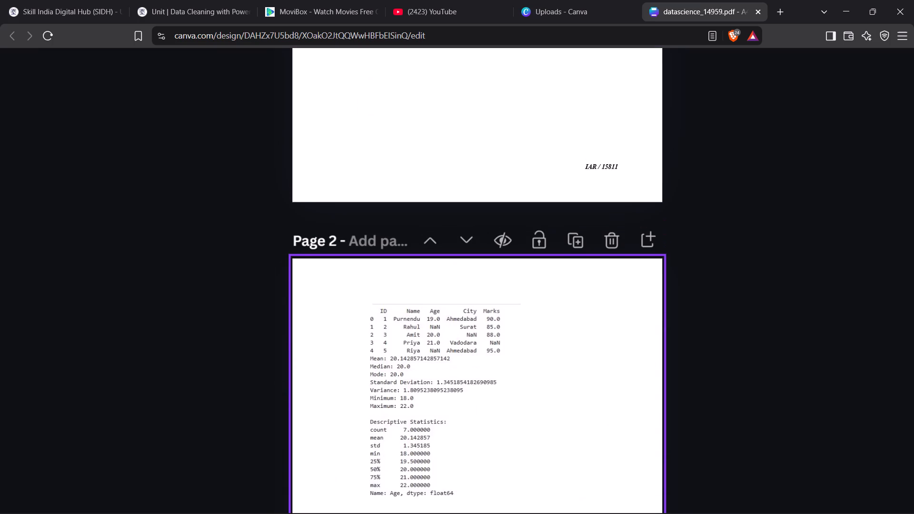
scroll(552, 415, down, 3)
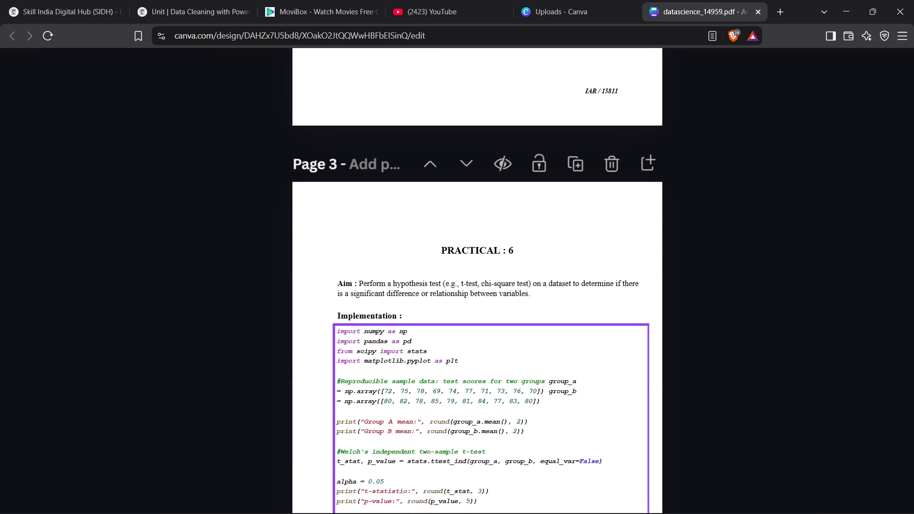
scroll(552, 415, down, 5)
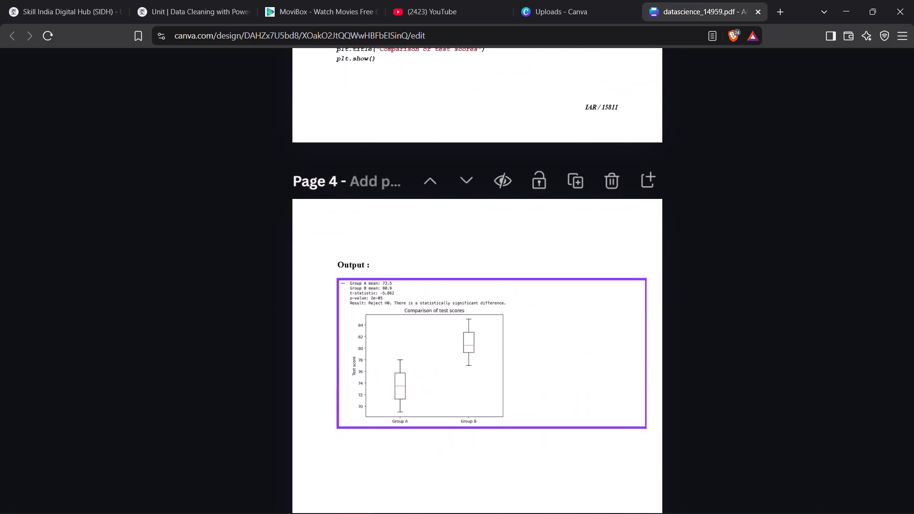
scroll(552, 415, down, 4)
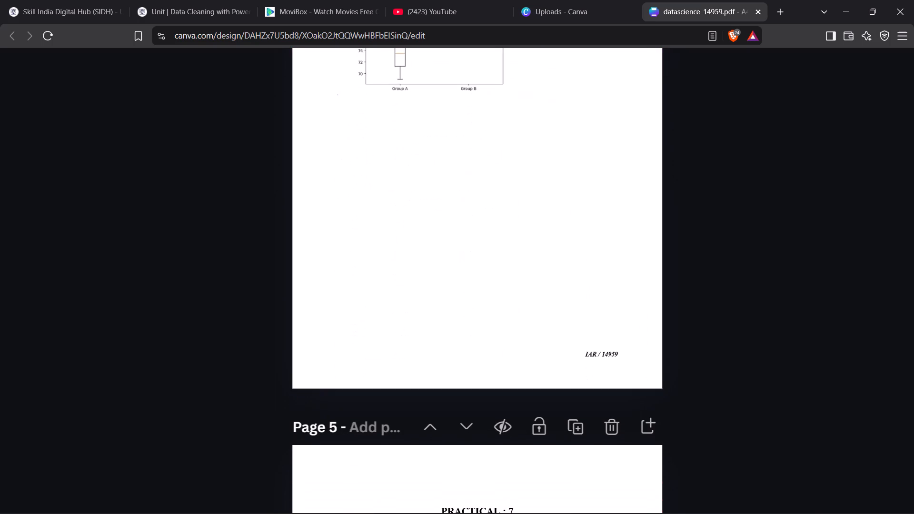
click(608, 346)
click(606, 354)
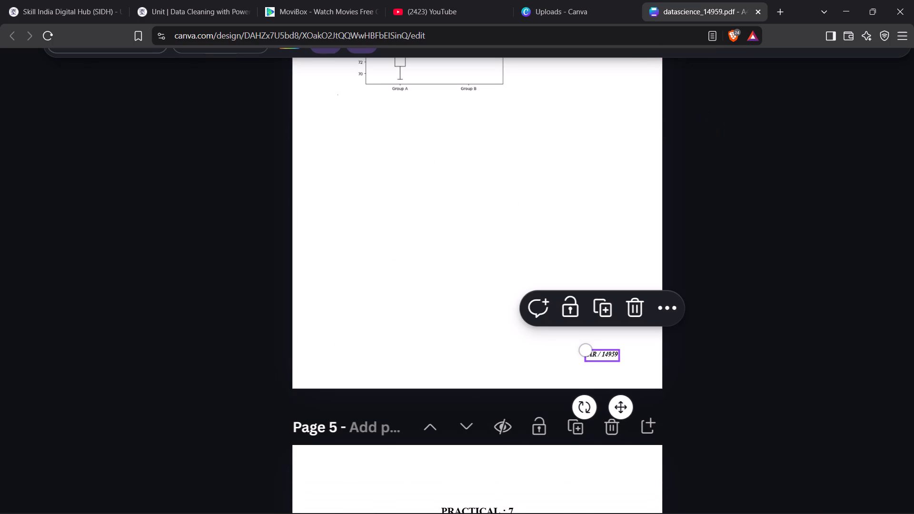
click(606, 354)
key(ctrl+v)
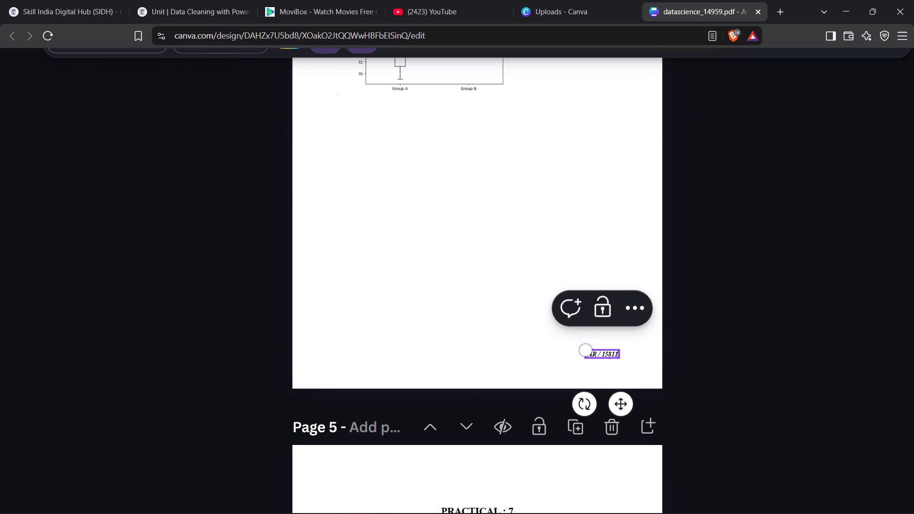
key(Return)
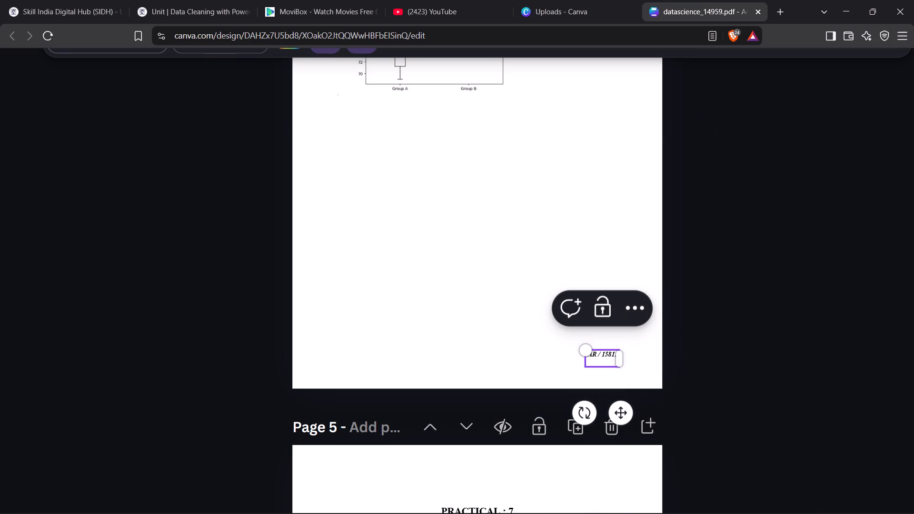
key(BackSpace)
click(755, 299)
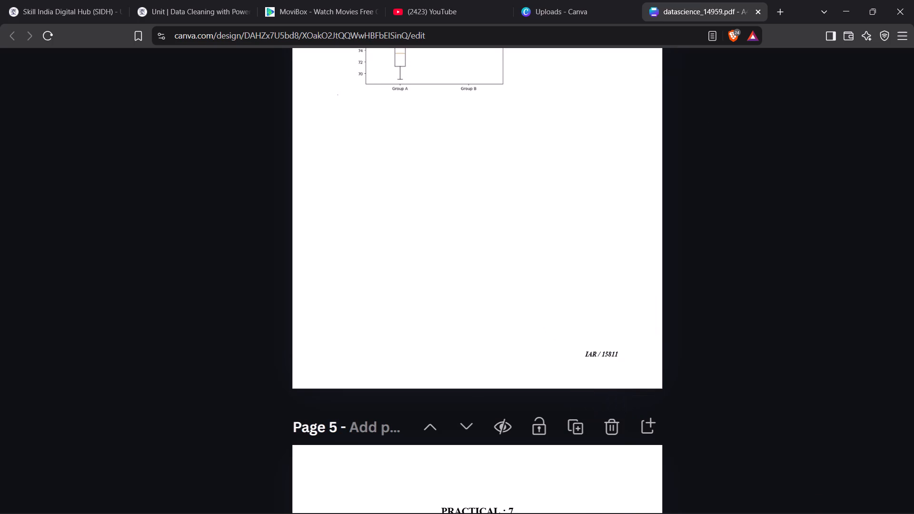
scroll(553, 298, down, 2)
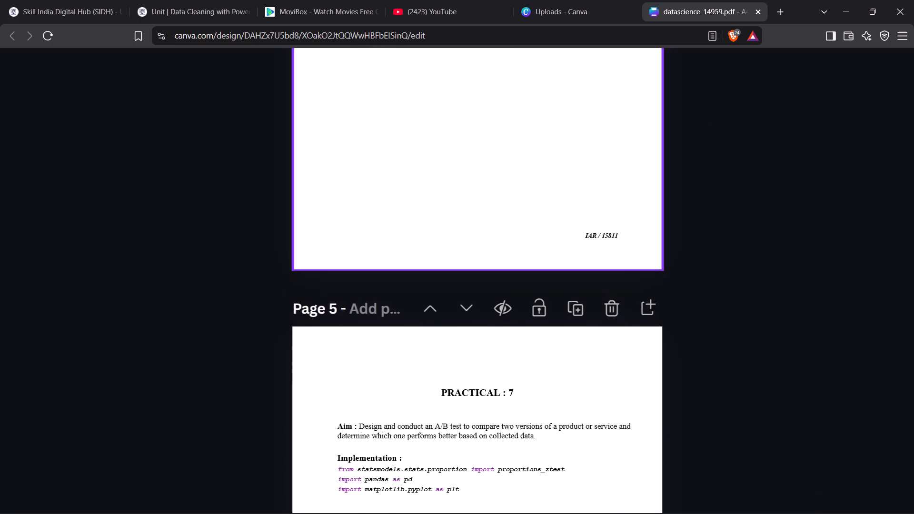
scroll(553, 298, down, 4)
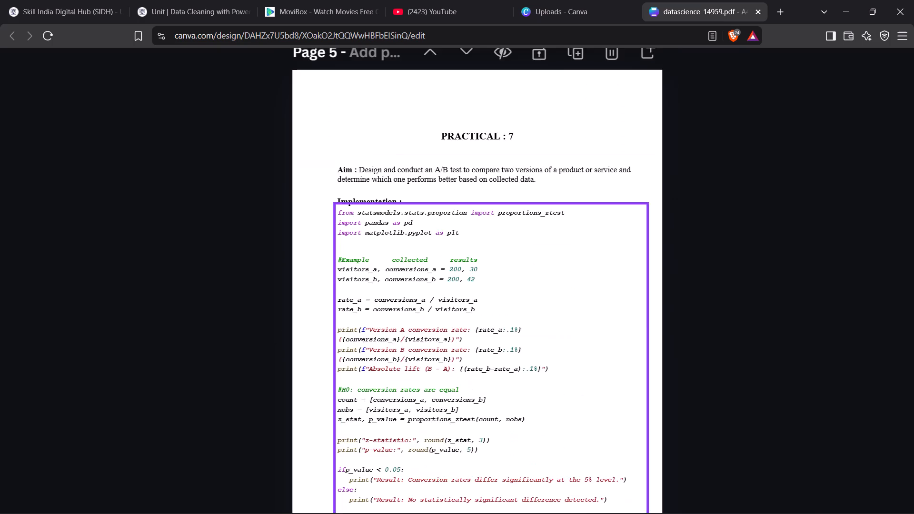
scroll(553, 298, down, 2)
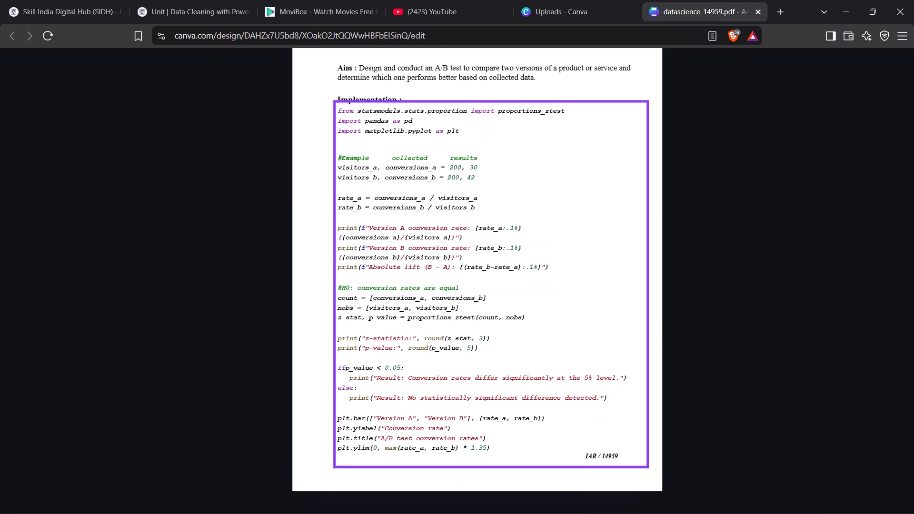
click(594, 455)
click(594, 455)
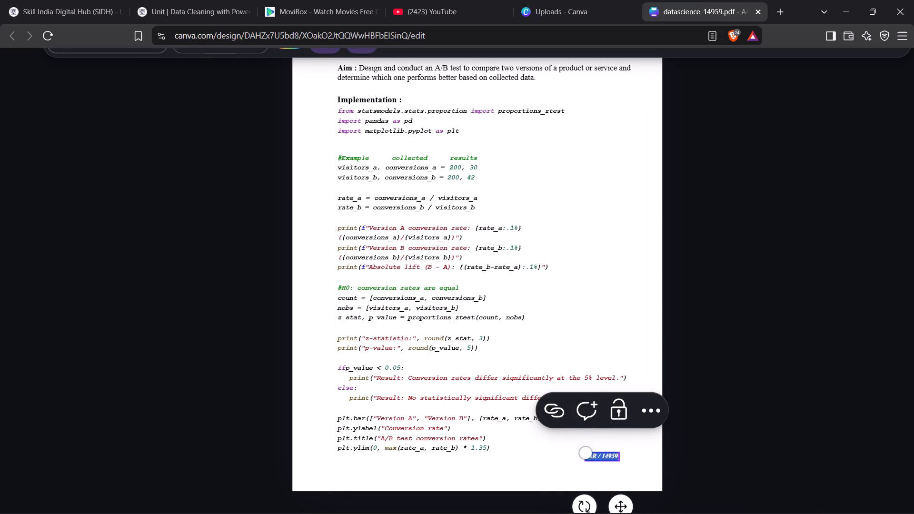
key(ctrl+v)
click(784, 371)
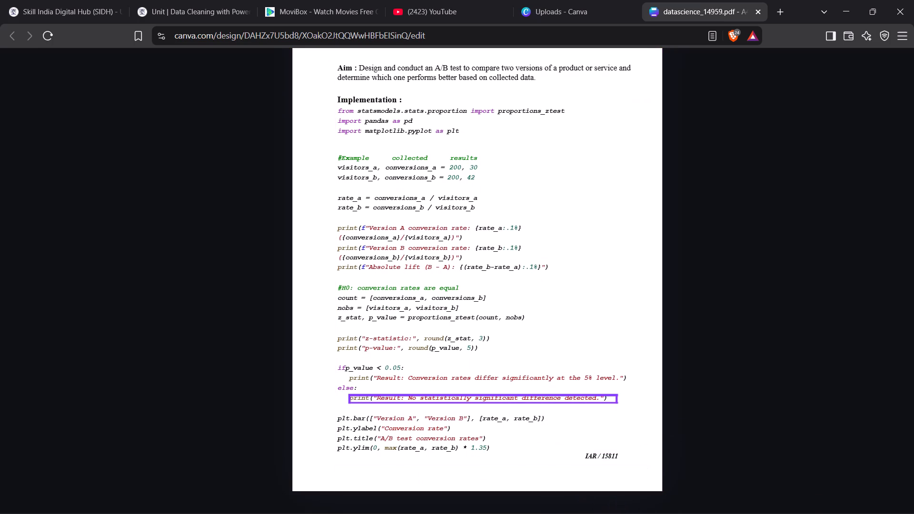
scroll(595, 396, down, 1)
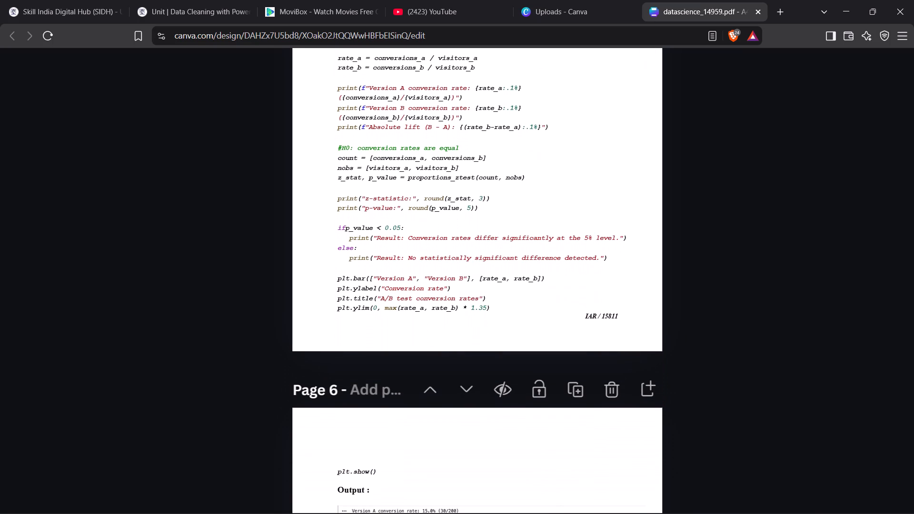
scroll(595, 396, down, 7)
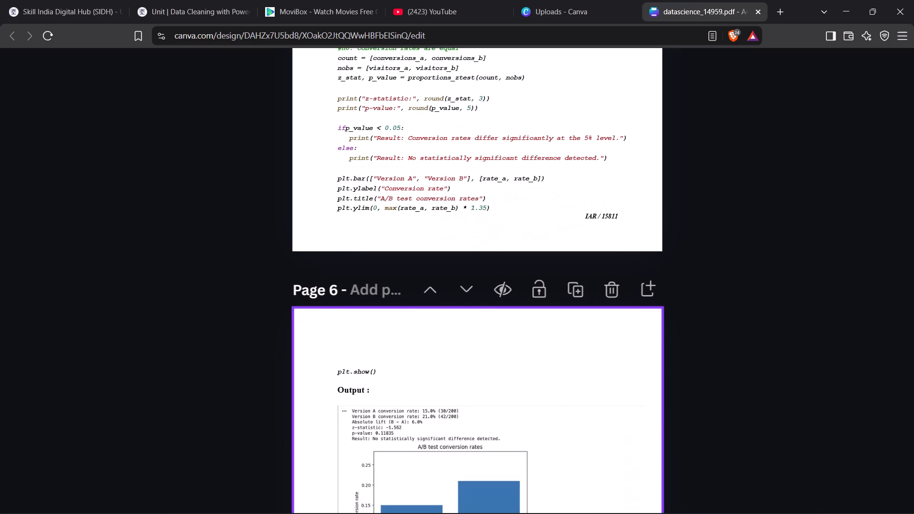
scroll(595, 396, down, 1)
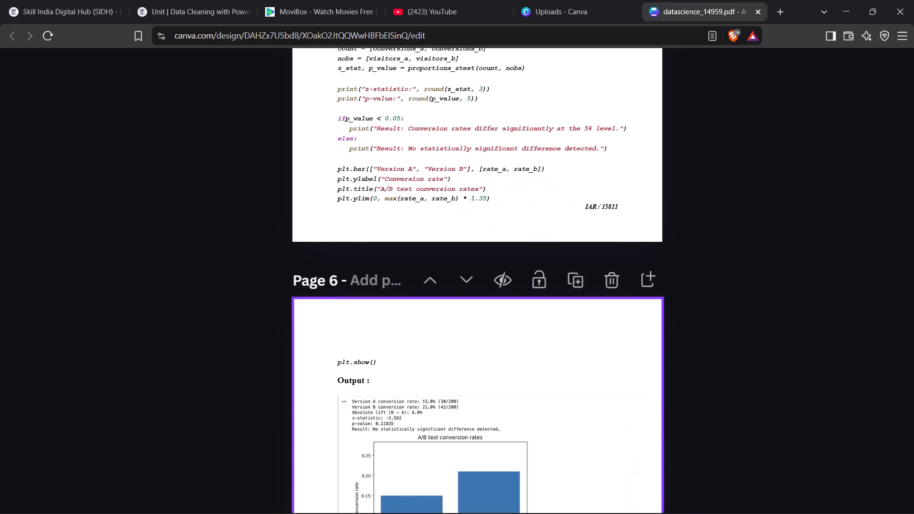
scroll(595, 396, down, 2)
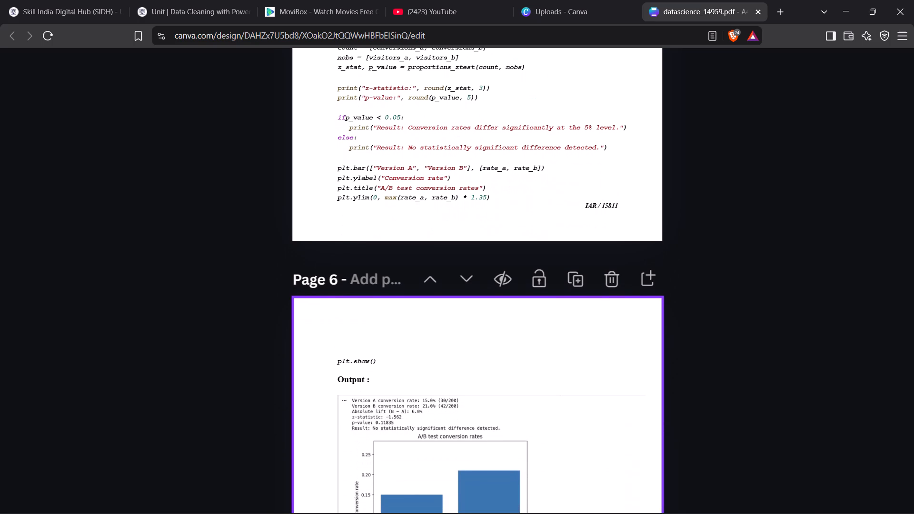
scroll(595, 396, down, 3)
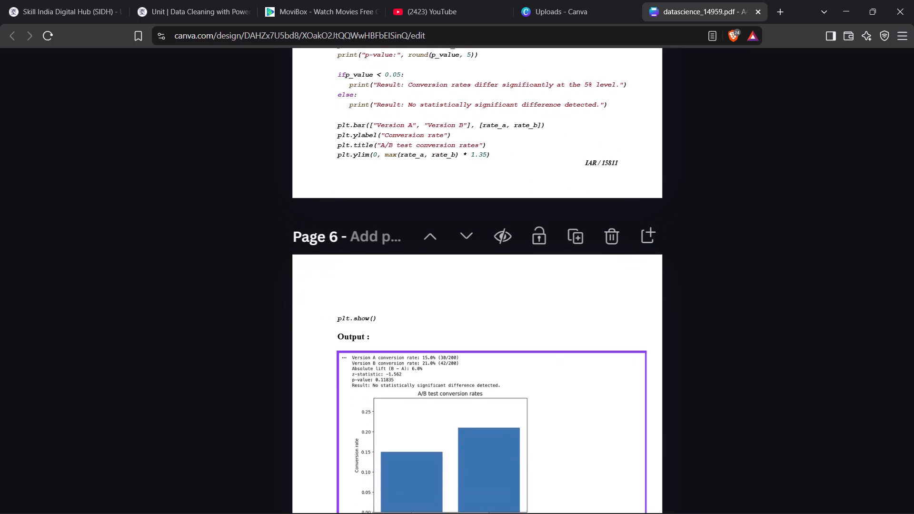
scroll(595, 396, down, 1)
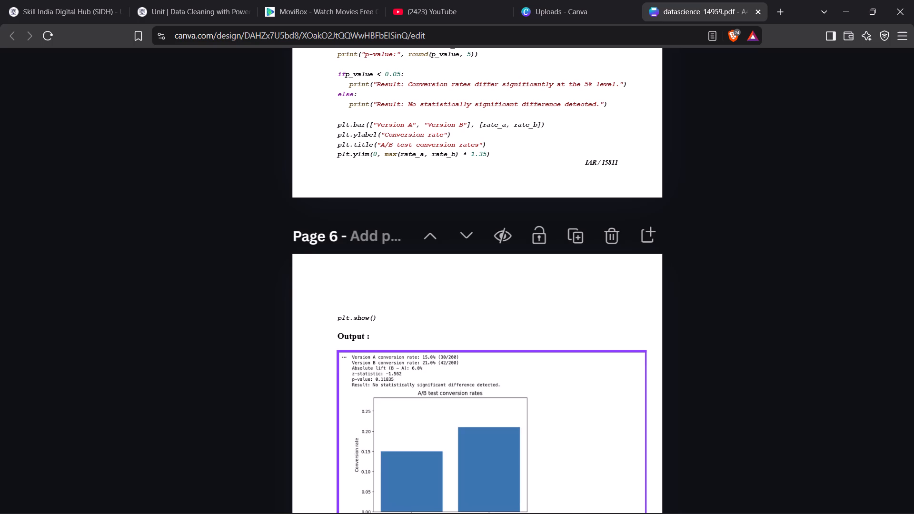
scroll(601, 449, down, 4)
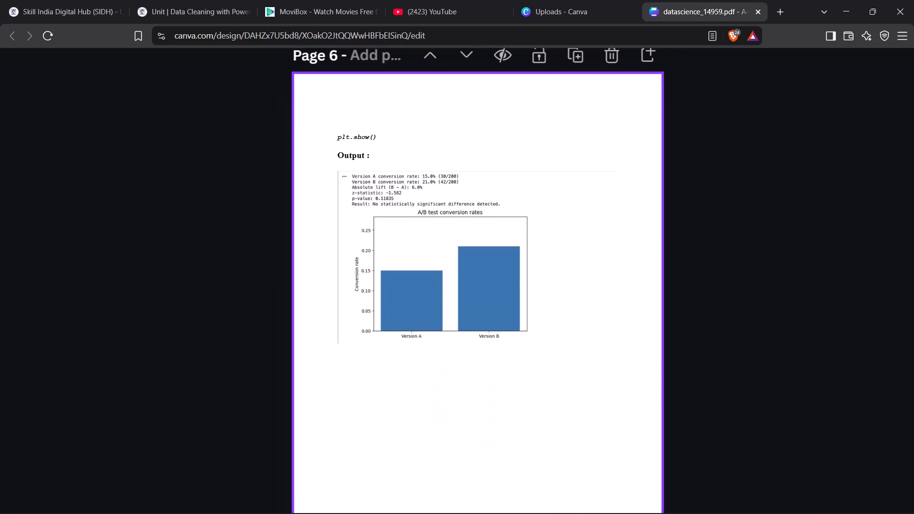
scroll(601, 449, down, 1)
click(602, 451)
click(602, 451)
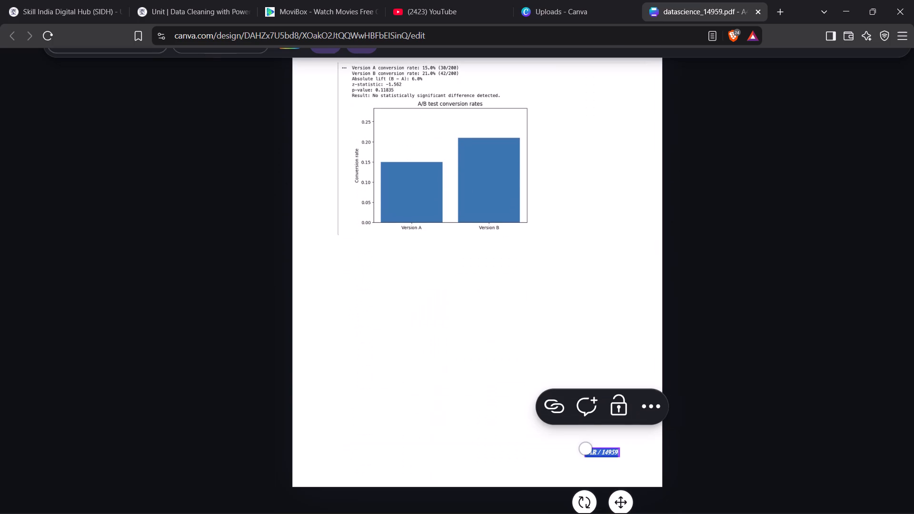
key(ctrl+v)
click(583, 355)
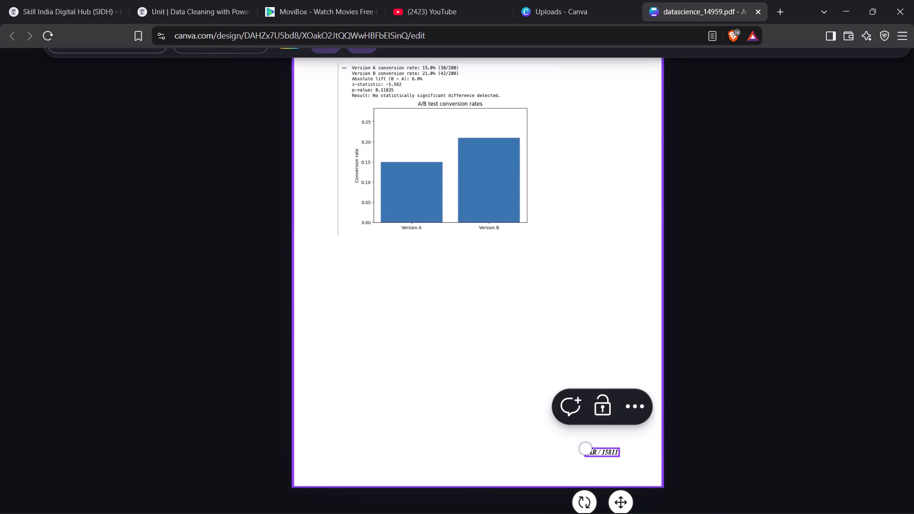
Look back over the Practical 6 output page and the Practical 7 pages and check their footer text.
scroll(583, 355, up, 8)
scroll(583, 355, down, 1)
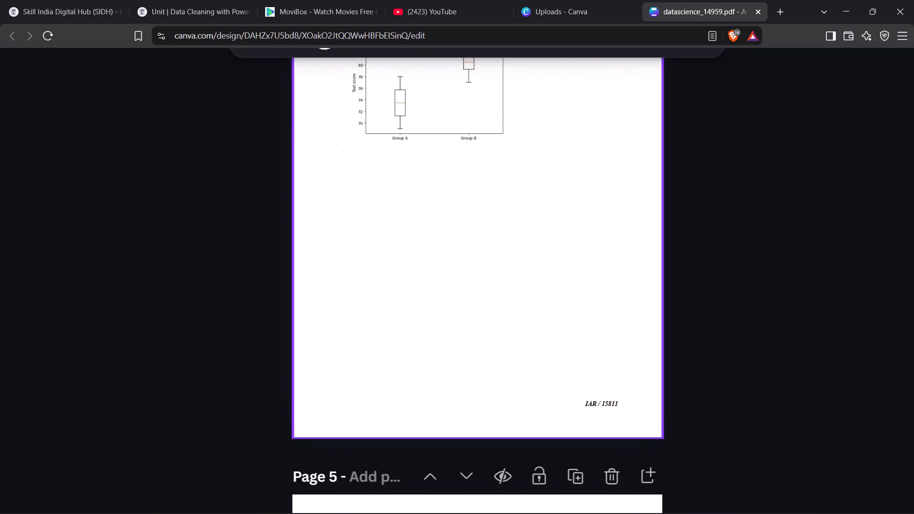
scroll(583, 355, down, 5)
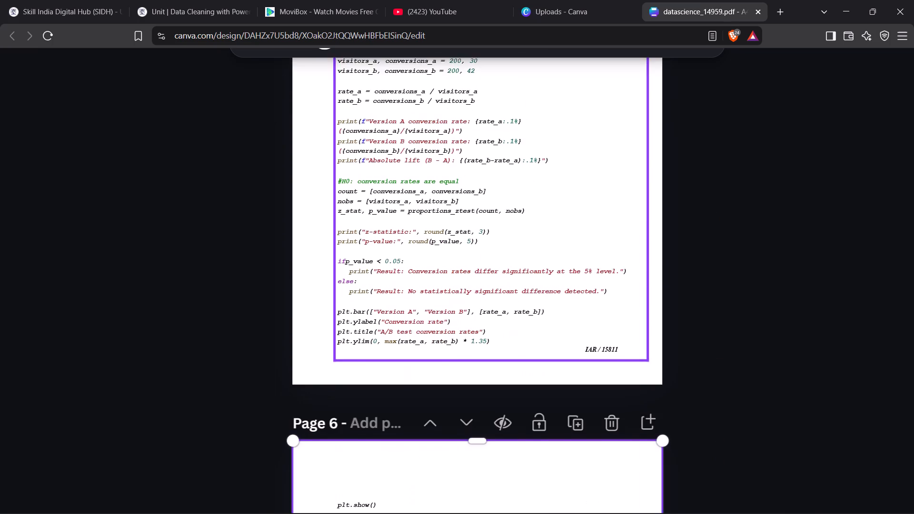
scroll(583, 355, down, 2)
scroll(583, 355, up, 4)
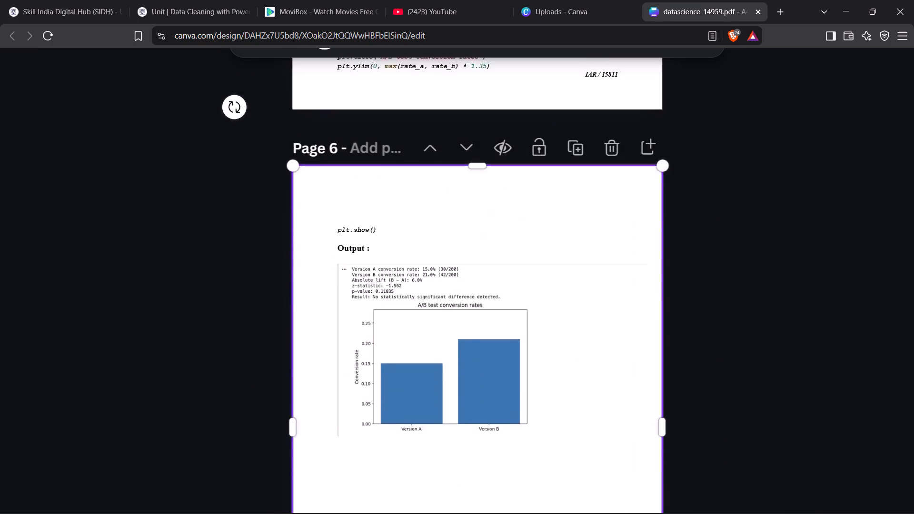
scroll(583, 355, up, 1)
scroll(583, 355, down, 8)
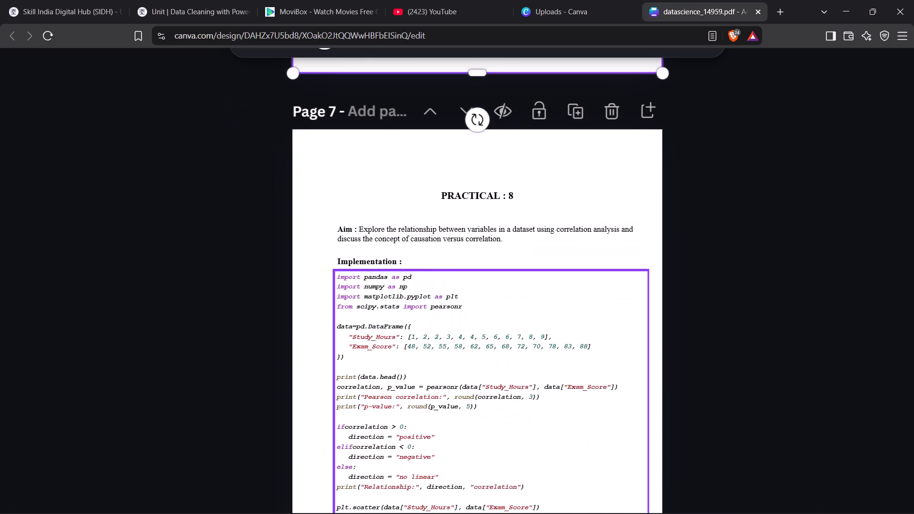
scroll(583, 355, down, 3)
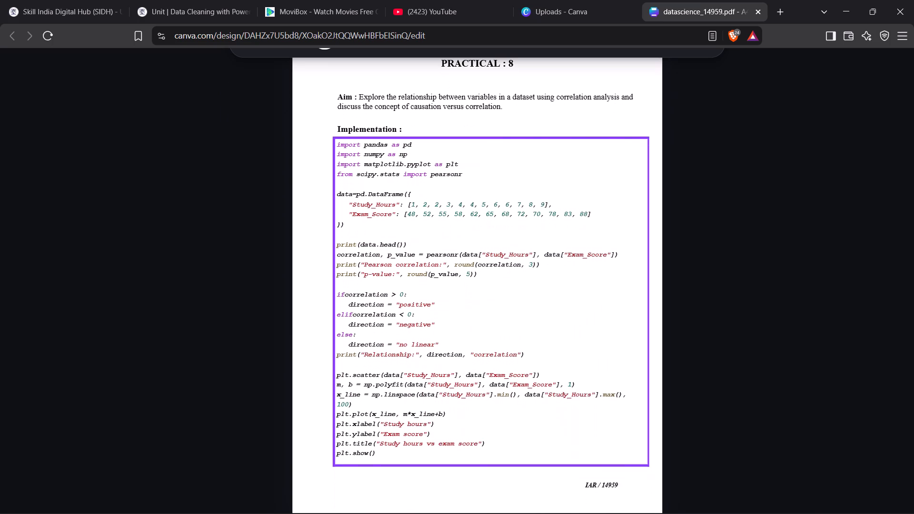
scroll(583, 355, down, 1)
double_click(612, 439)
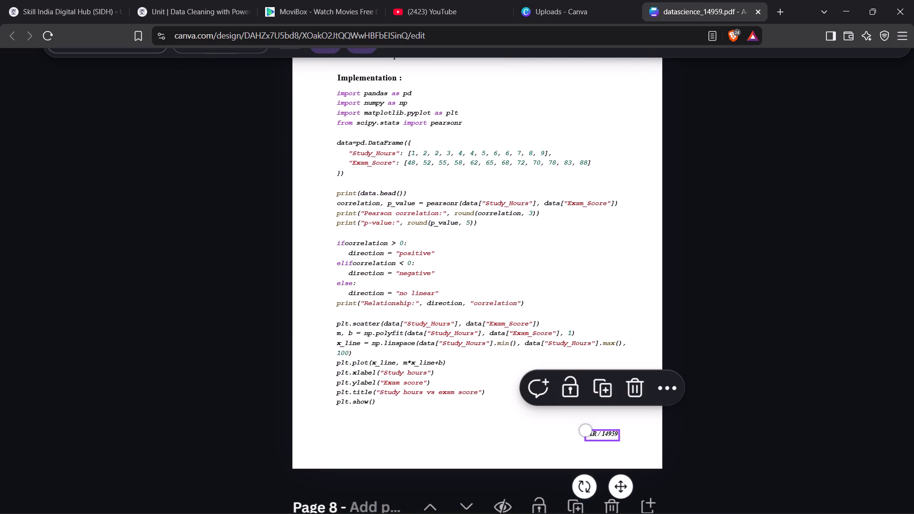
key(ctrl+v)
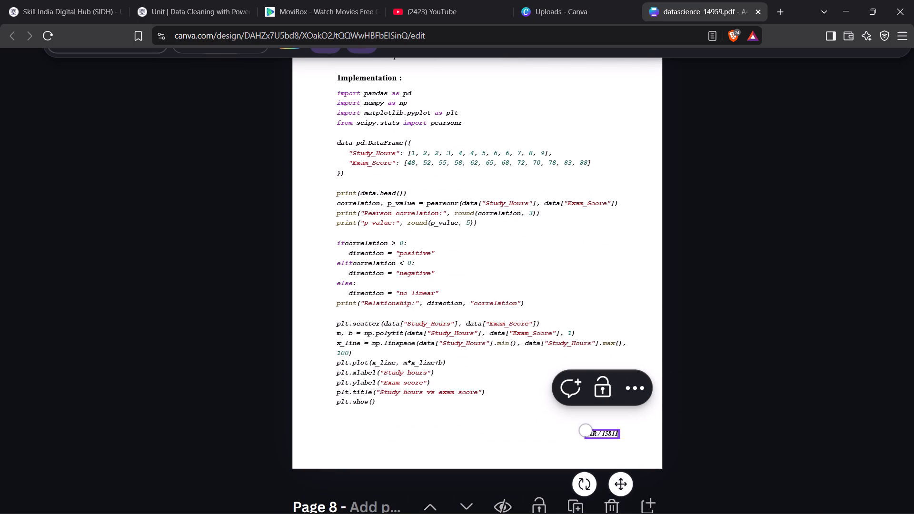
click(716, 378)
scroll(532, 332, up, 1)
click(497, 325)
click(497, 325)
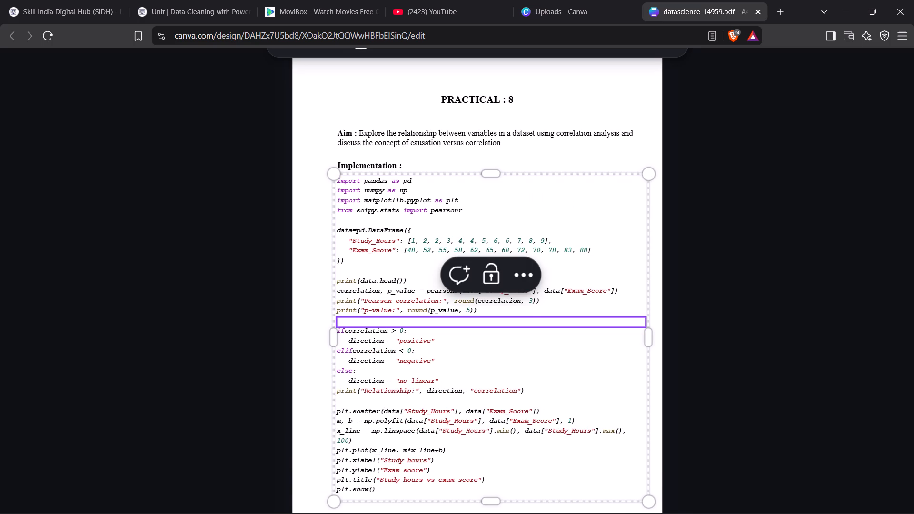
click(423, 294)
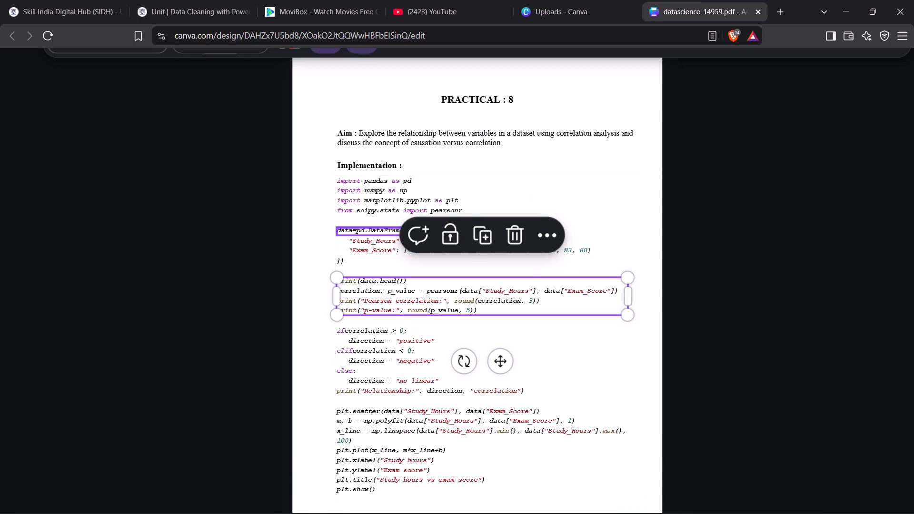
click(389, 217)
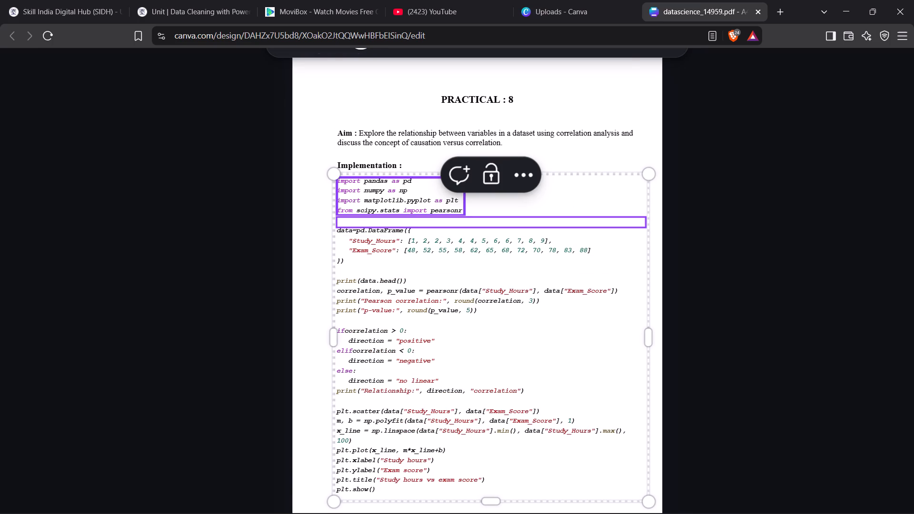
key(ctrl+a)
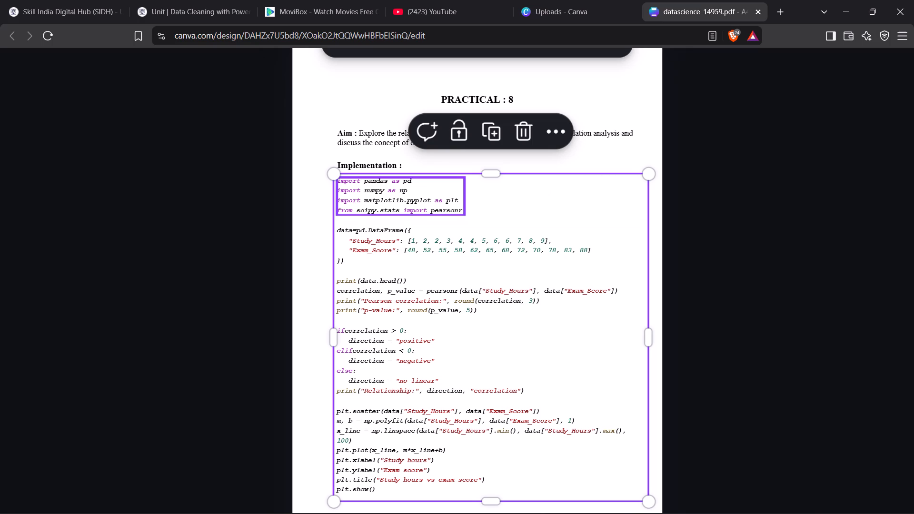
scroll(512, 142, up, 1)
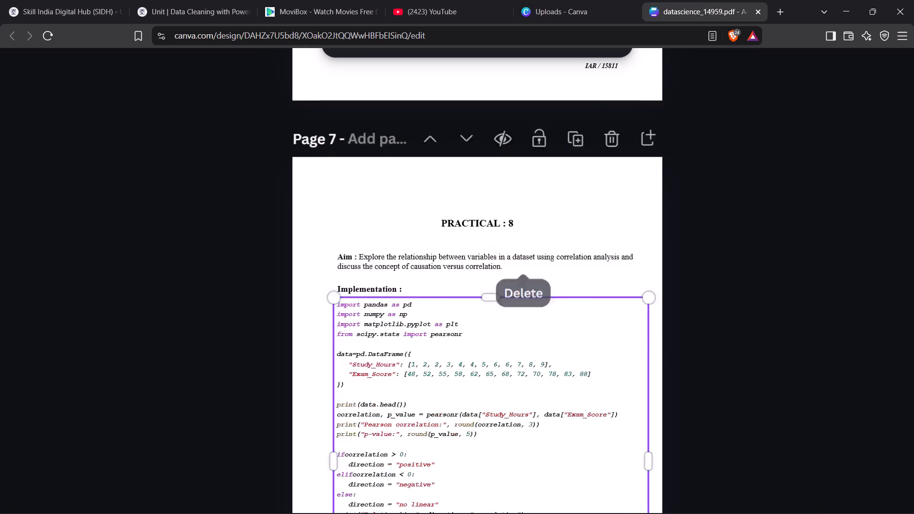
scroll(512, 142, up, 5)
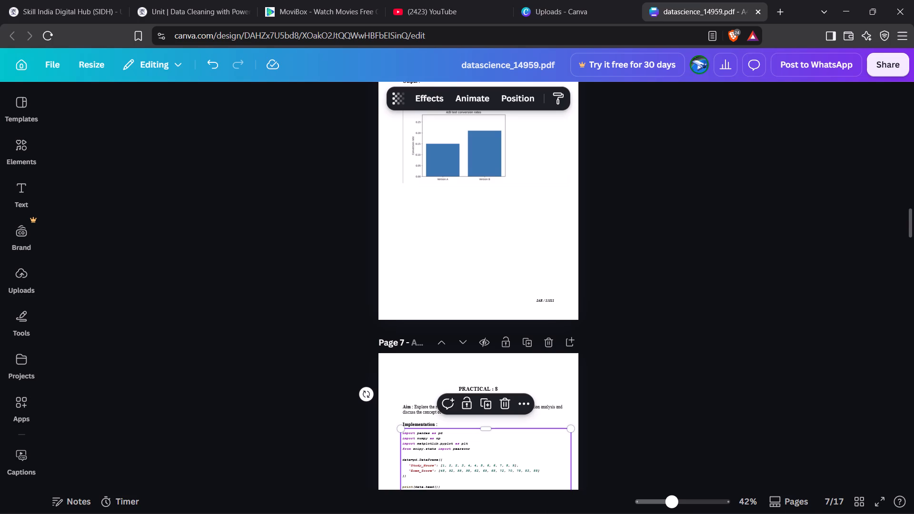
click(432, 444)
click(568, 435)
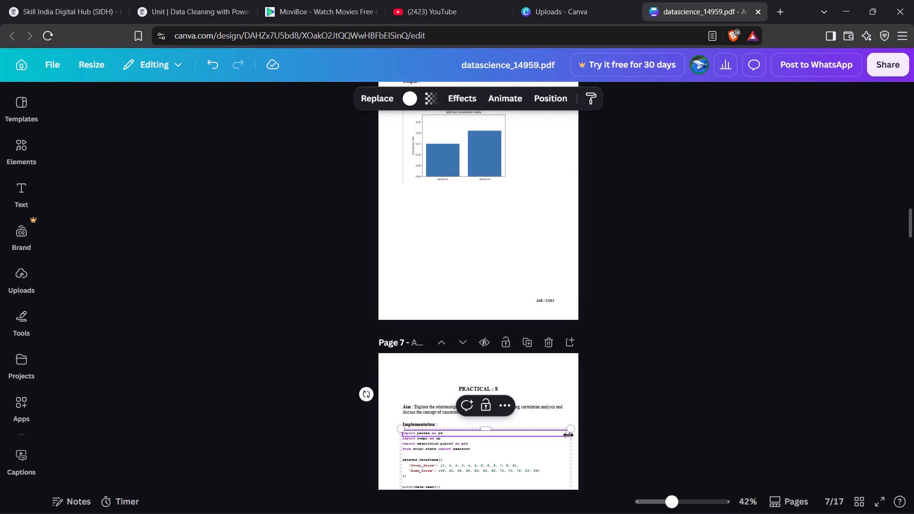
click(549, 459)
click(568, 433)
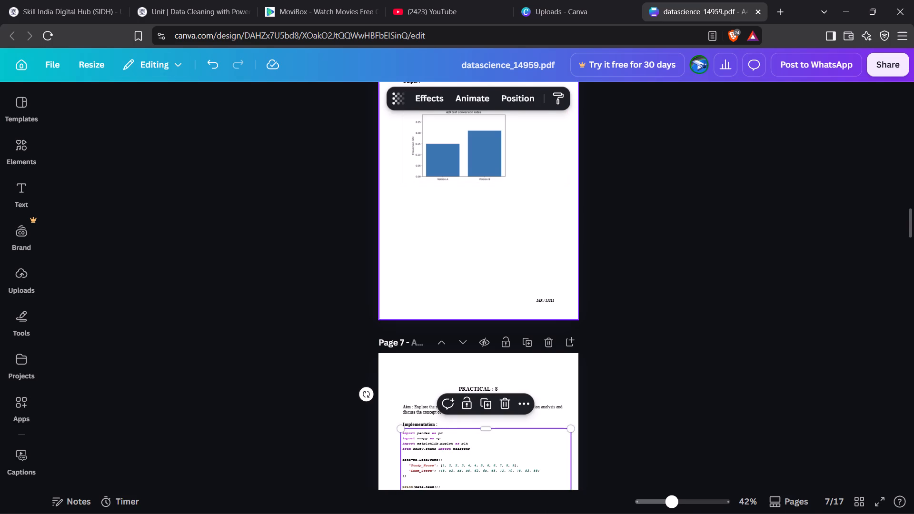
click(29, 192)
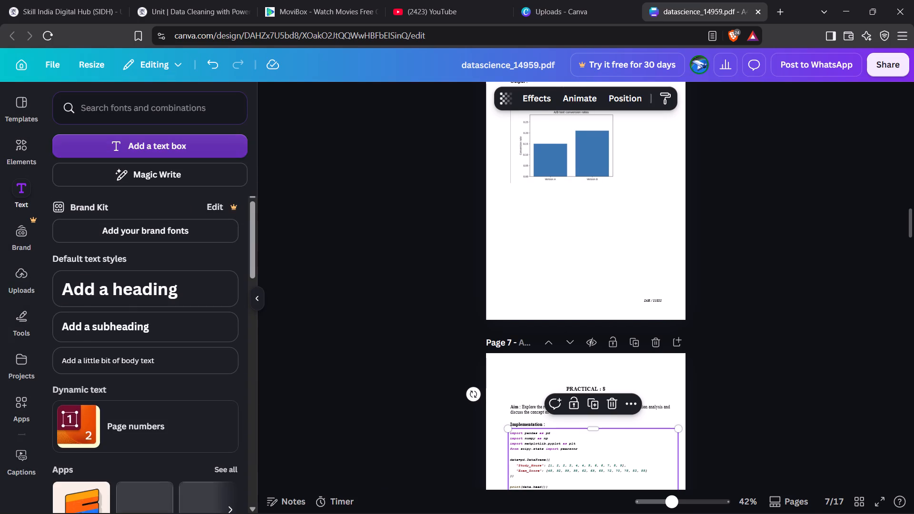
Change the font of all text on the Practical 8 code page to Times New Roman.
scroll(312, 193, down, 3)
click(570, 259)
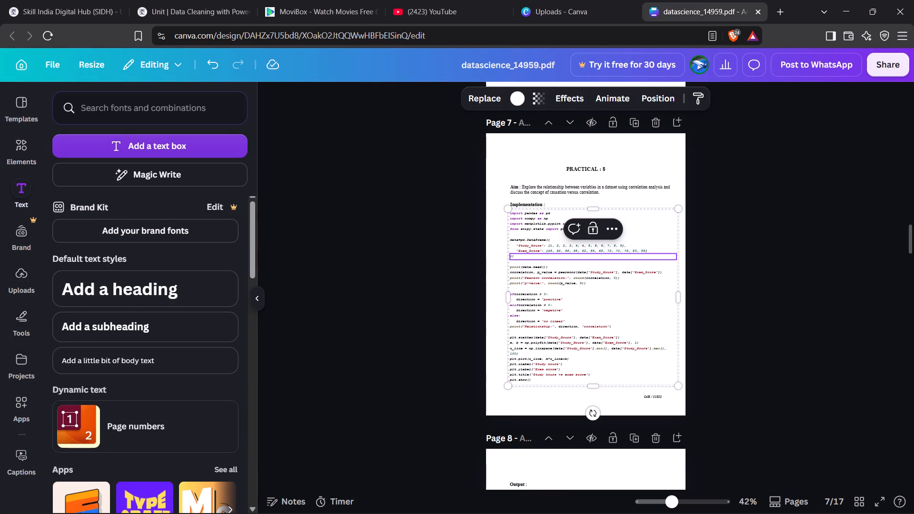
key(ctrl+a)
key(ctrl+a)
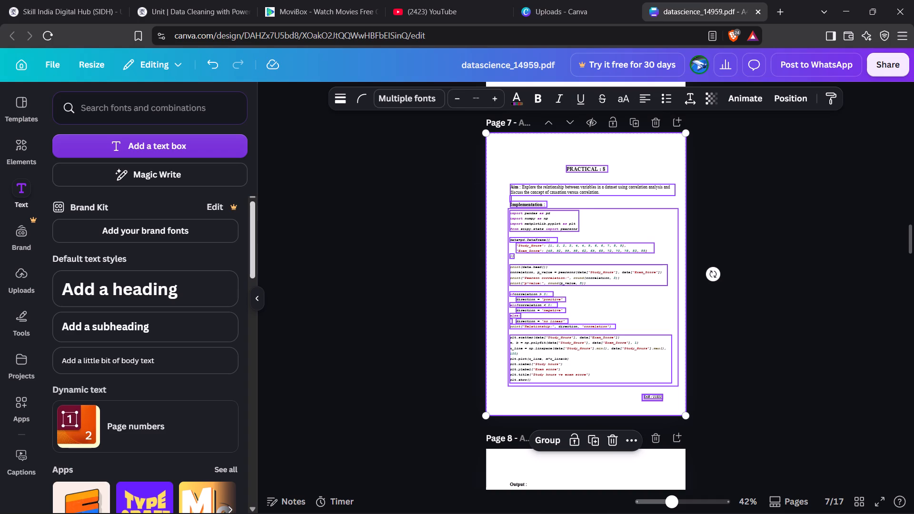
click(410, 95)
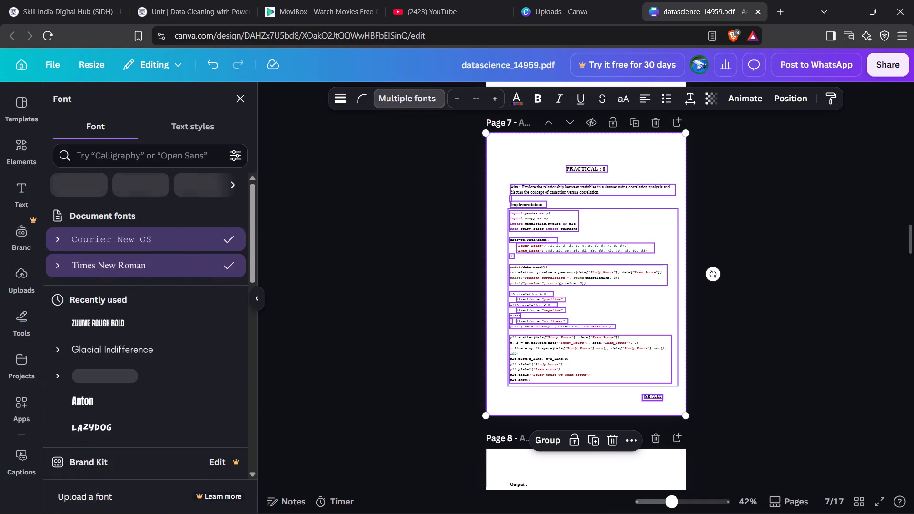
click(199, 244)
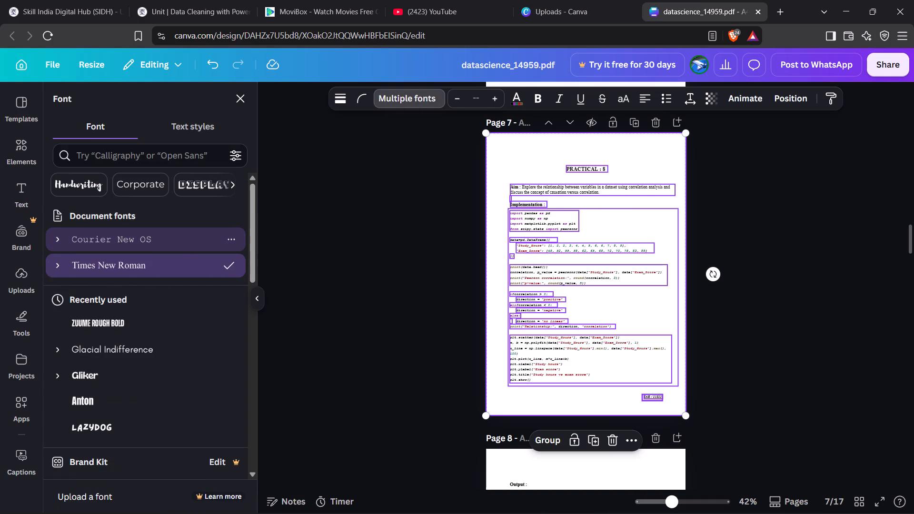
click(189, 261)
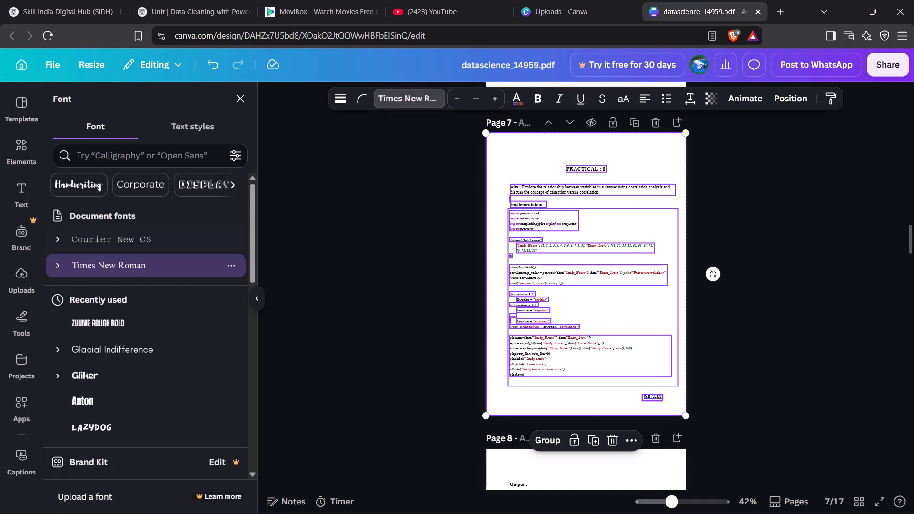
click(376, 272)
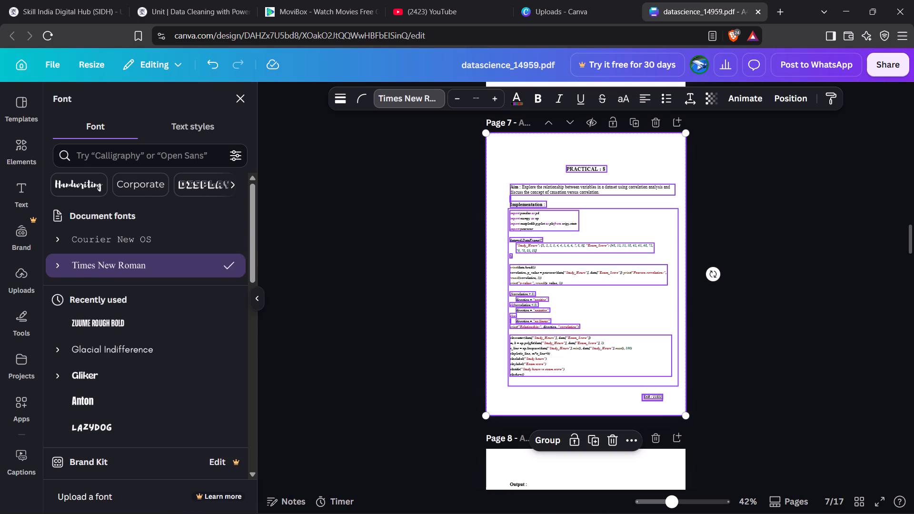
Remove the italic formatting from all text on the Practical 8 code page, including the footer.
click(631, 305)
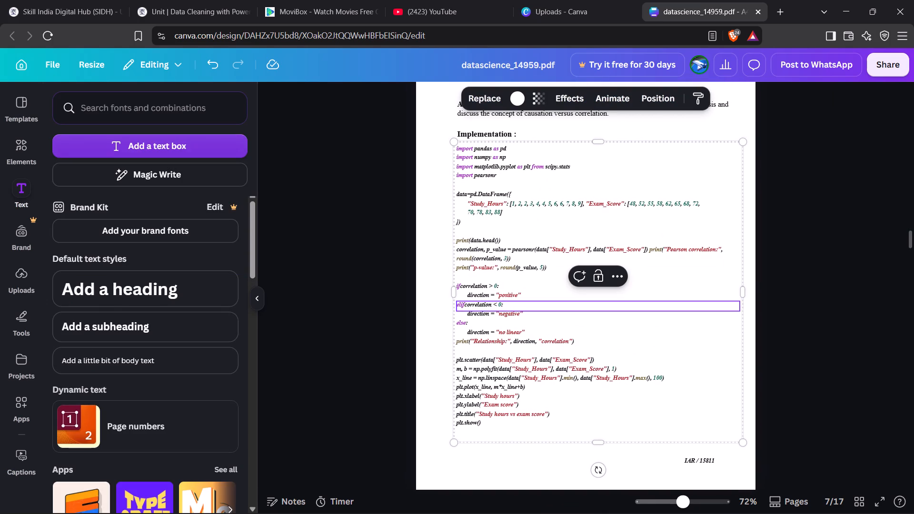
key(ctrl+a)
key(ctrl+a)
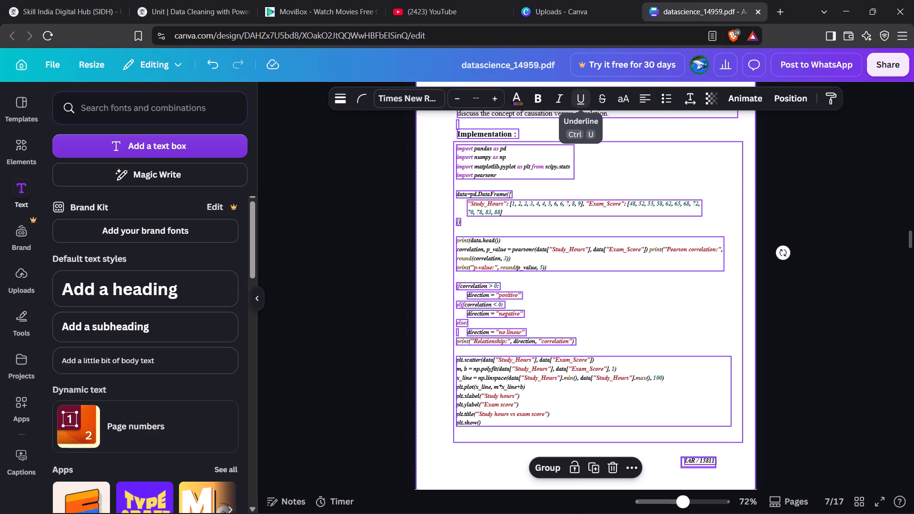
click(562, 104)
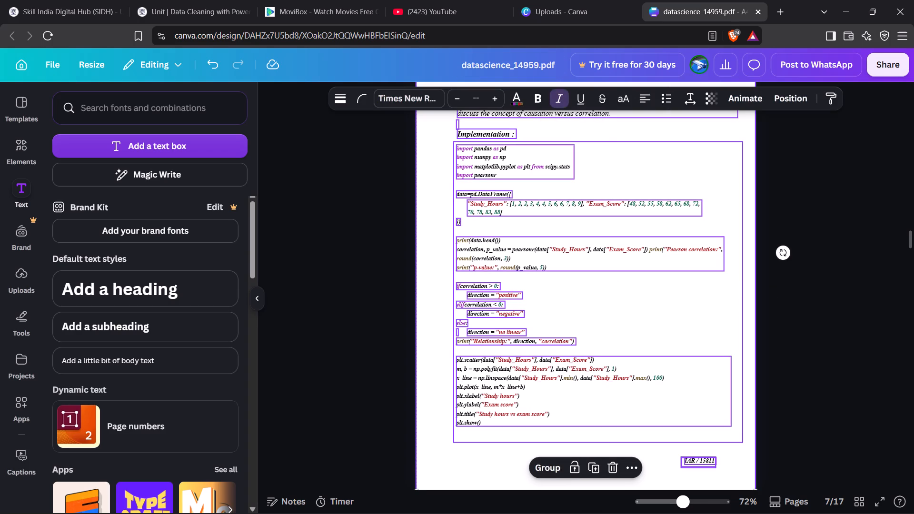
click(562, 104)
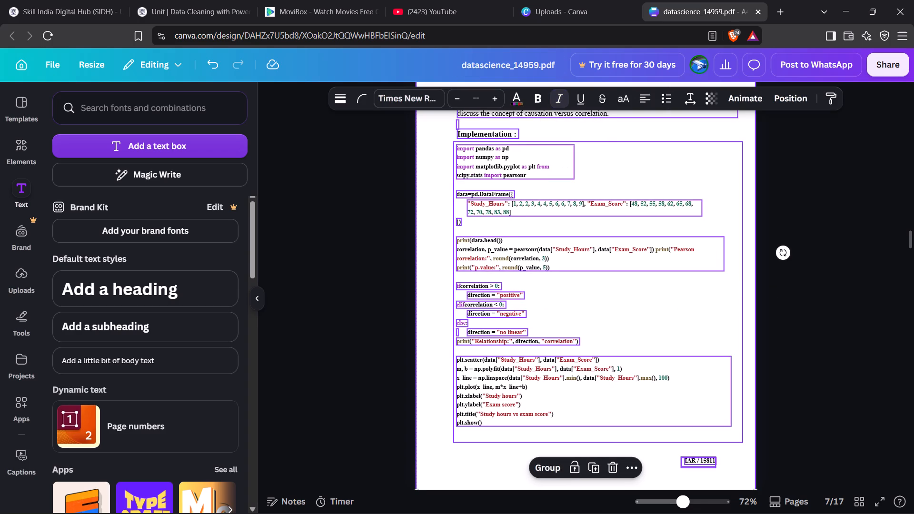
click(835, 202)
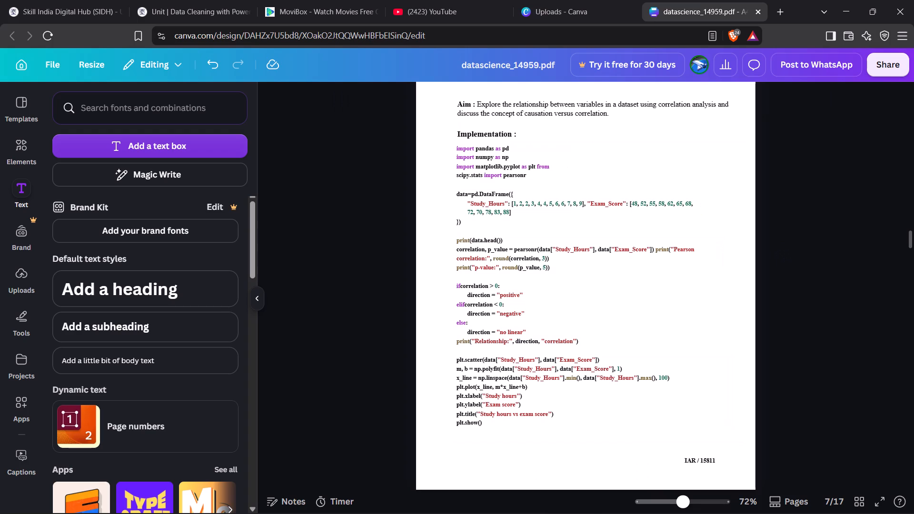
Go back to the Practical 7 code page and select the code block starting with the H0 comment.
scroll(566, 310, up, 4)
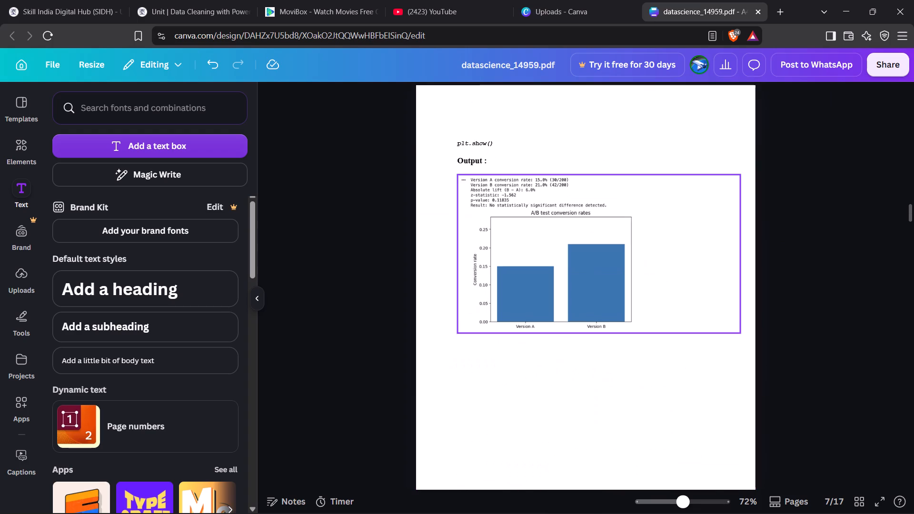
scroll(566, 310, up, 4)
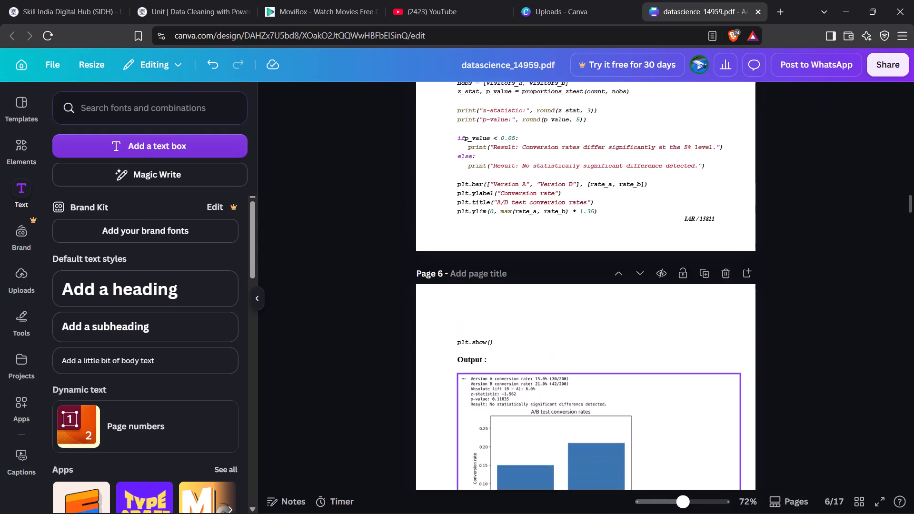
scroll(566, 310, up, 2)
click(566, 310)
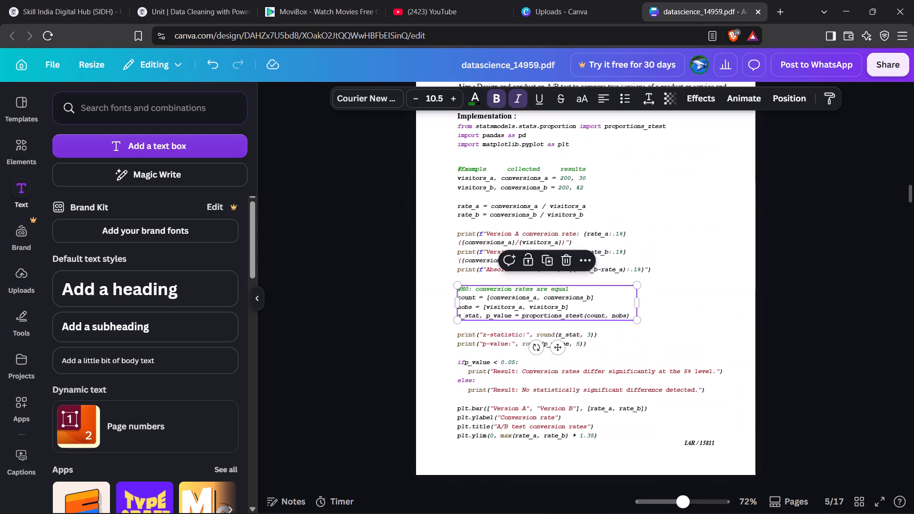
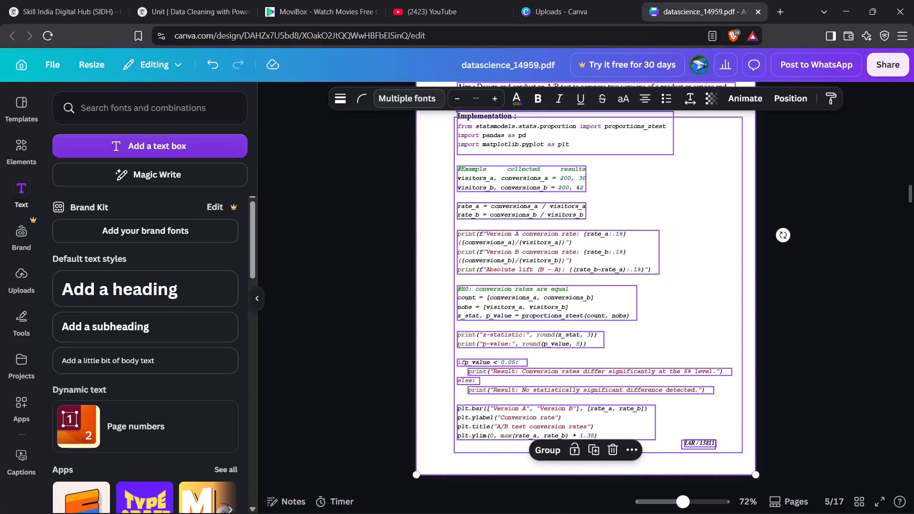
Change all text on the Practical 7 code page to Times New Roman and remove its italic formatting, including the footer.
click(423, 107)
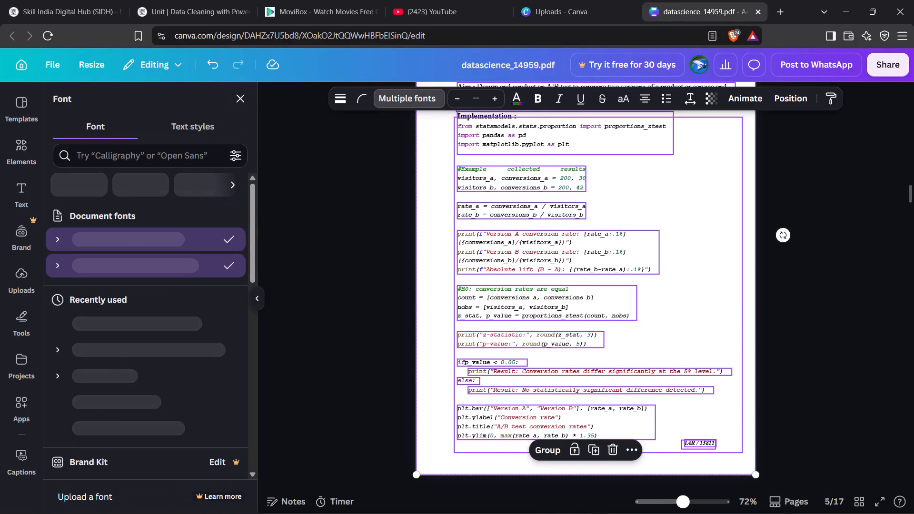
click(172, 267)
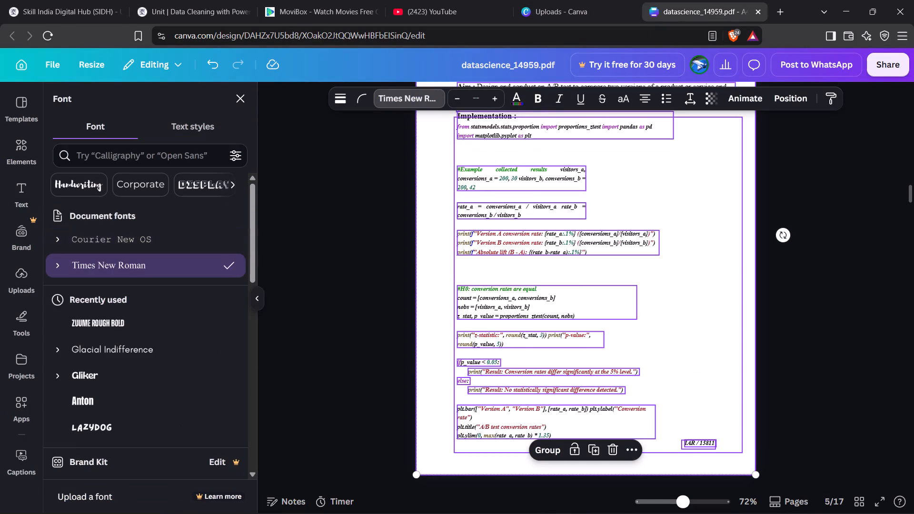
click(564, 96)
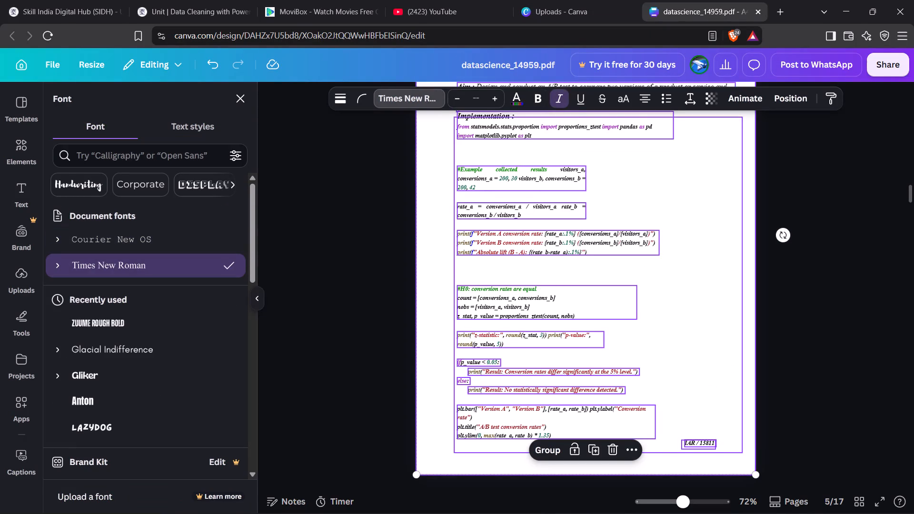
click(564, 96)
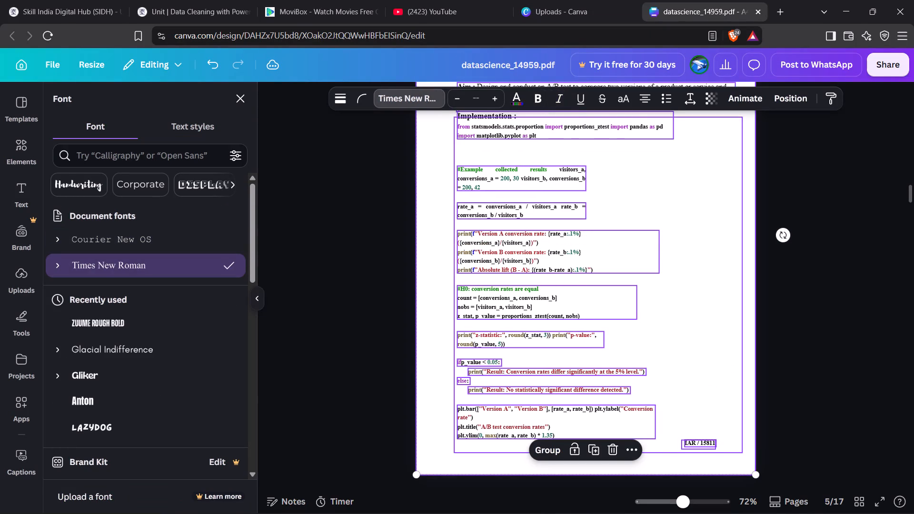
click(866, 253)
Look over the Practical 5 code and output pages, starting from page 1, and continue to the Practical 6 code page.
scroll(684, 188, up, 12)
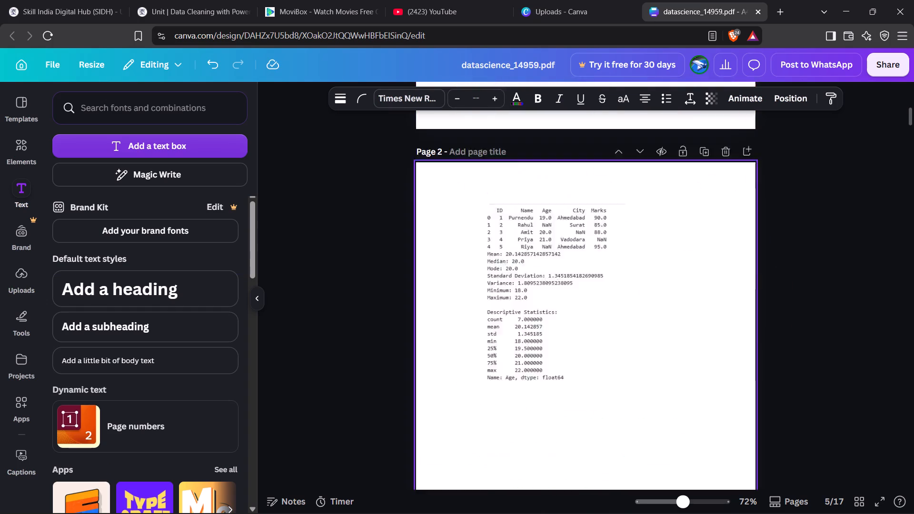
scroll(684, 188, up, 8)
click(639, 326)
scroll(639, 326, down, 1)
scroll(734, 280, down, 2)
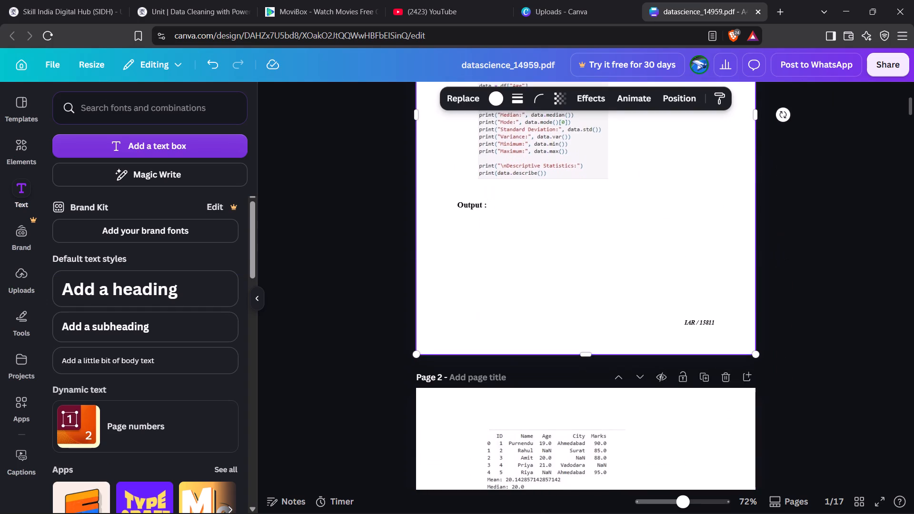
scroll(734, 280, down, 5)
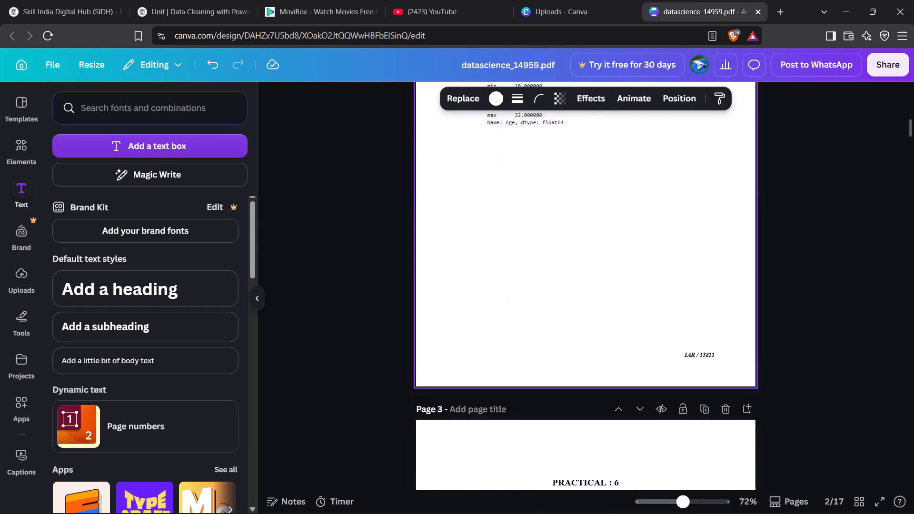
scroll(734, 280, down, 6)
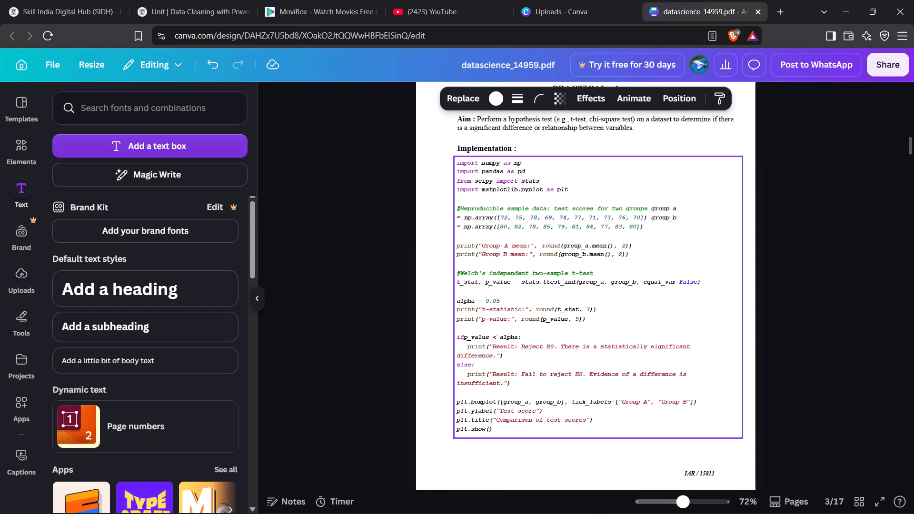
Change all text on the Practical 6 code page to Times New Roman and remove its italic formatting, including the footer.
click(640, 294)
key(ctrl+a)
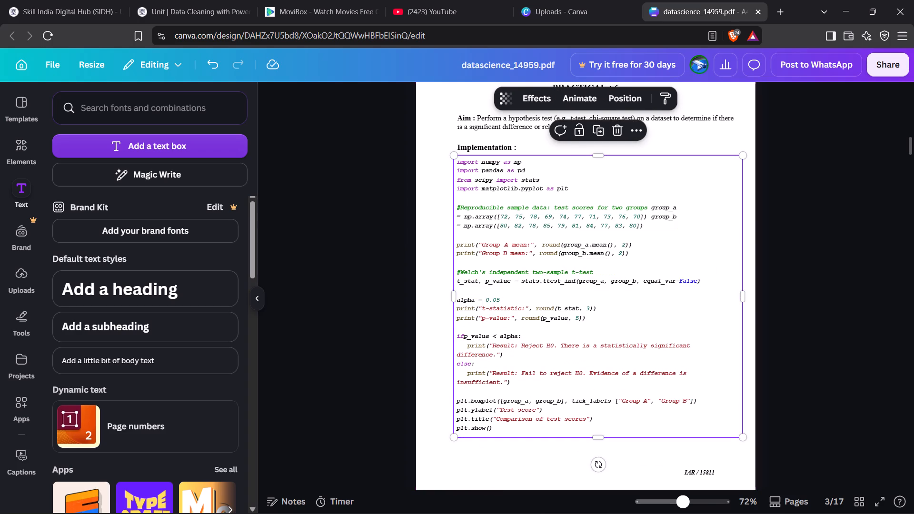
click(589, 229)
key(ctrl+a)
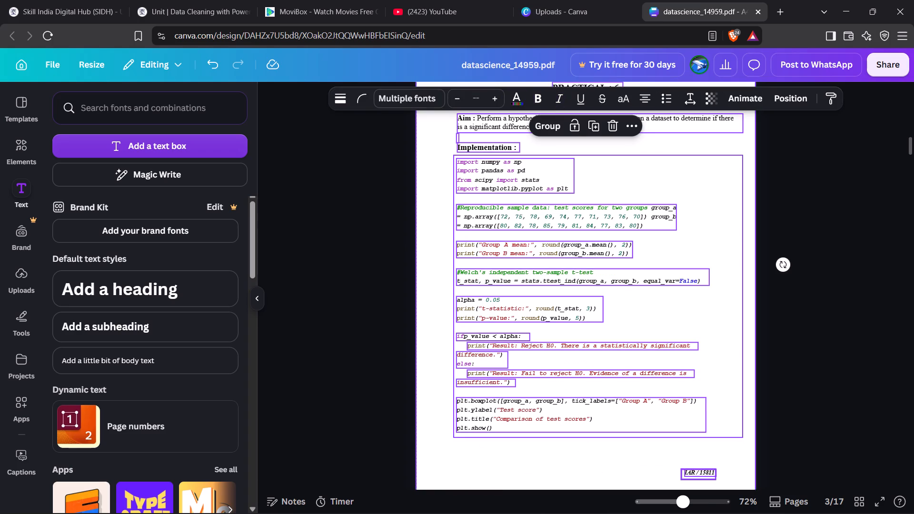
click(425, 95)
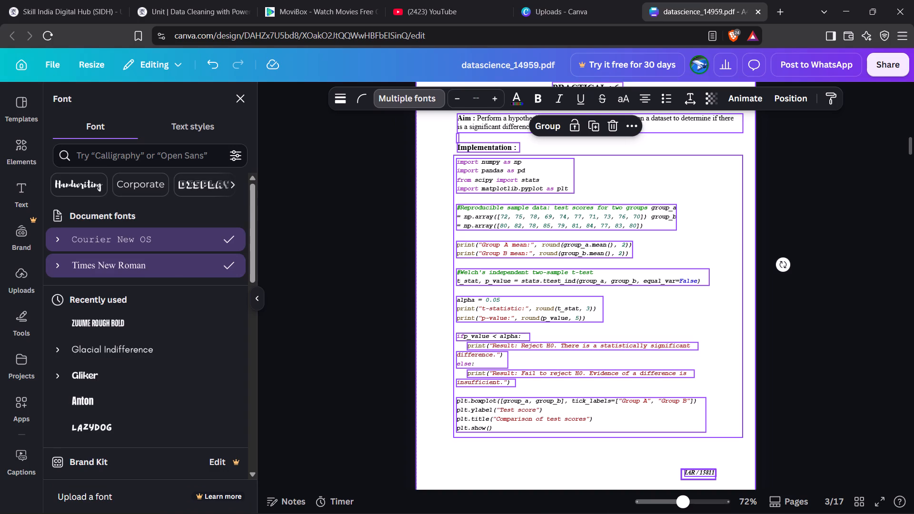
click(180, 244)
click(181, 264)
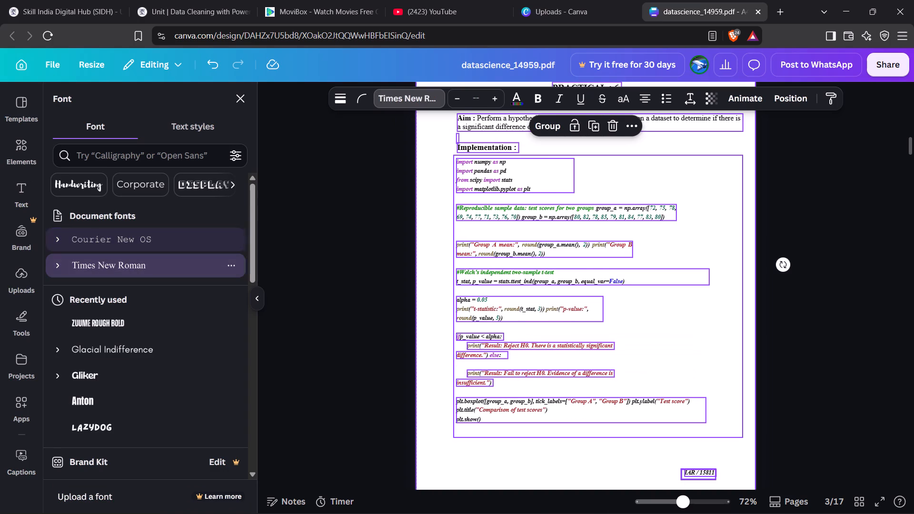
click(562, 99)
click(562, 99)
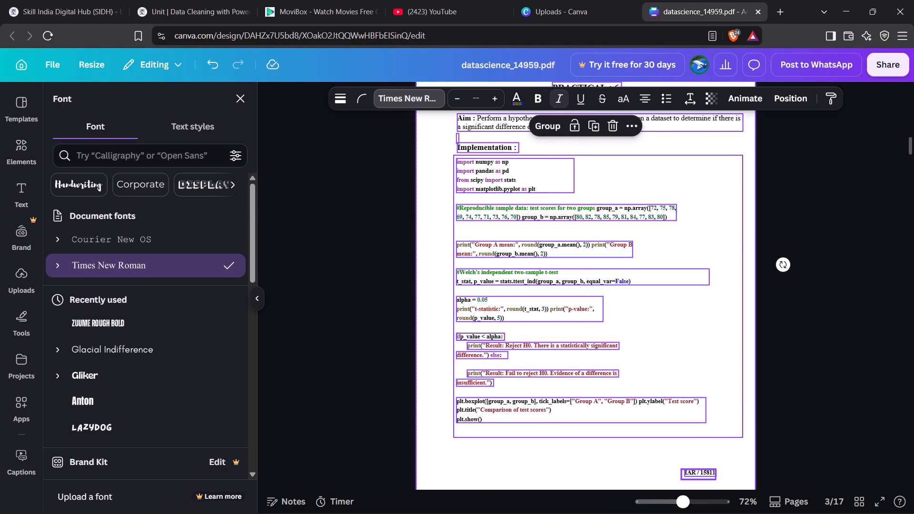
click(836, 223)
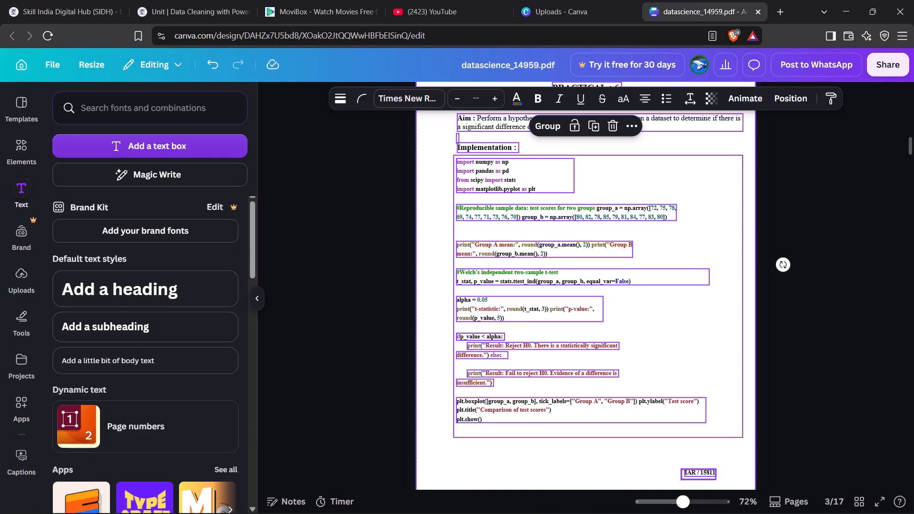
click(836, 223)
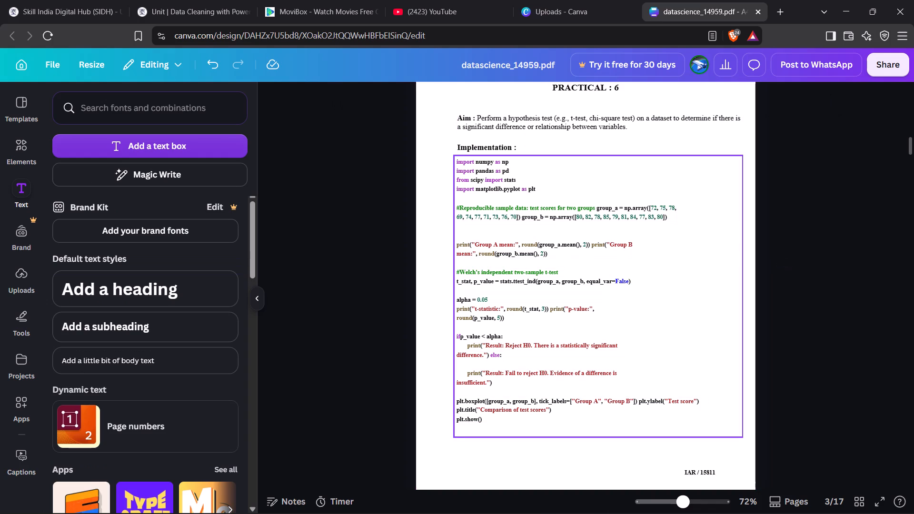
click(810, 268)
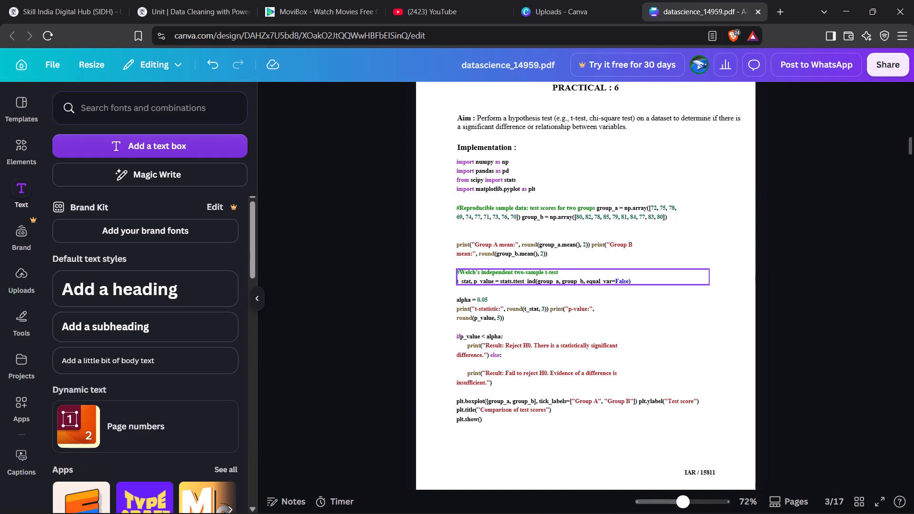
Review the Practical 6 and Practical 7 code and output pages for text that still needs restyling.
scroll(676, 278, down, 2)
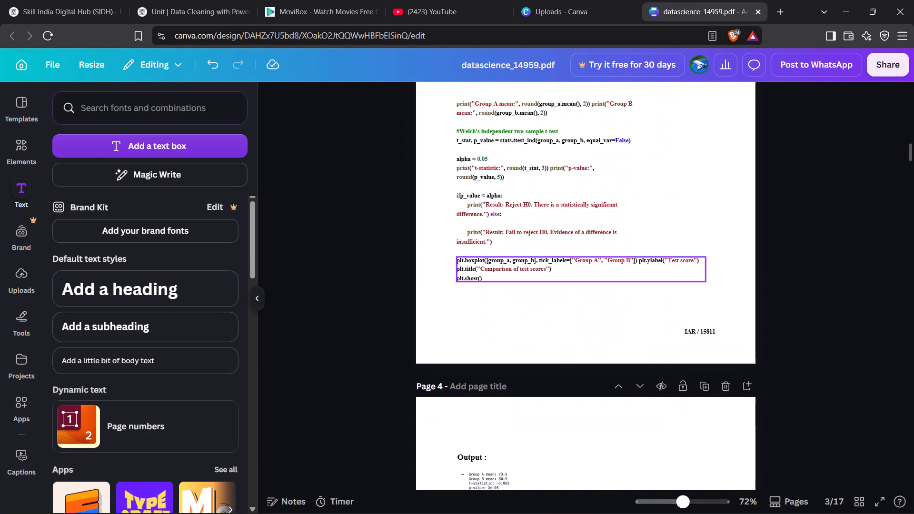
scroll(676, 278, down, 3)
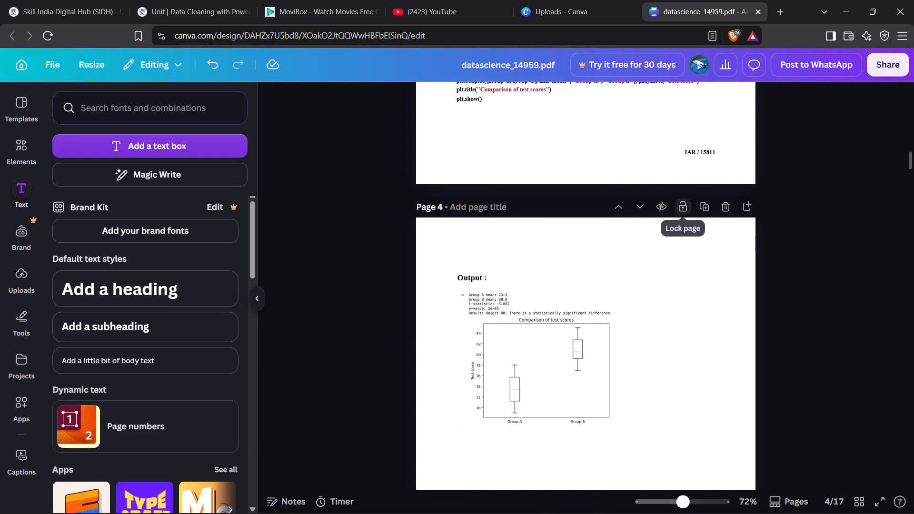
scroll(676, 278, down, 1)
scroll(676, 278, up, 5)
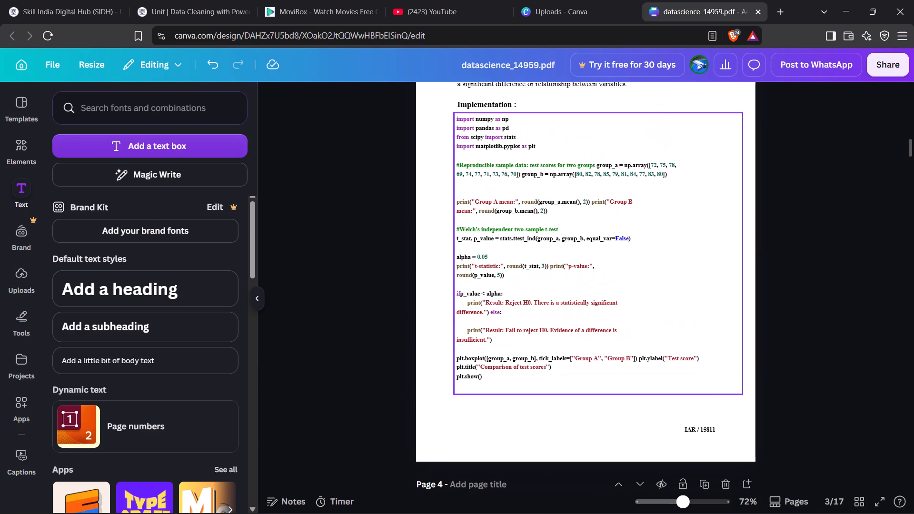
scroll(676, 278, up, 1)
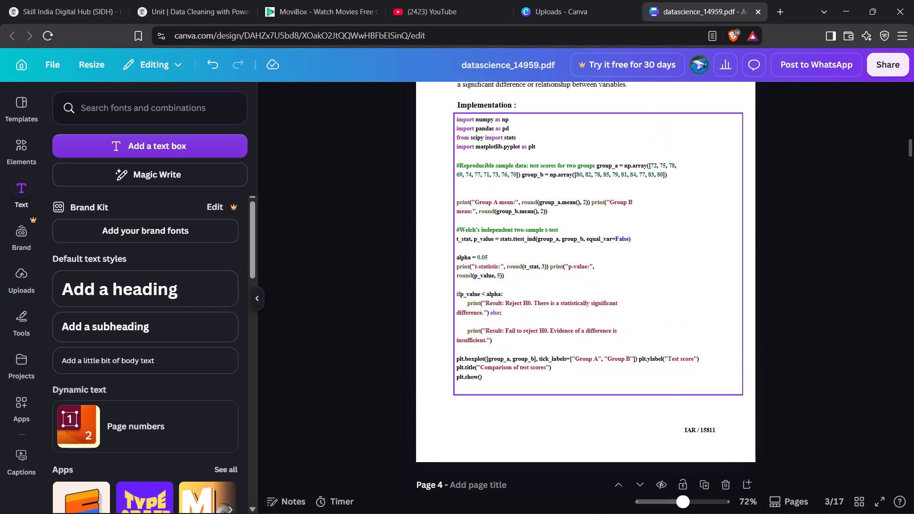
scroll(676, 278, down, 4)
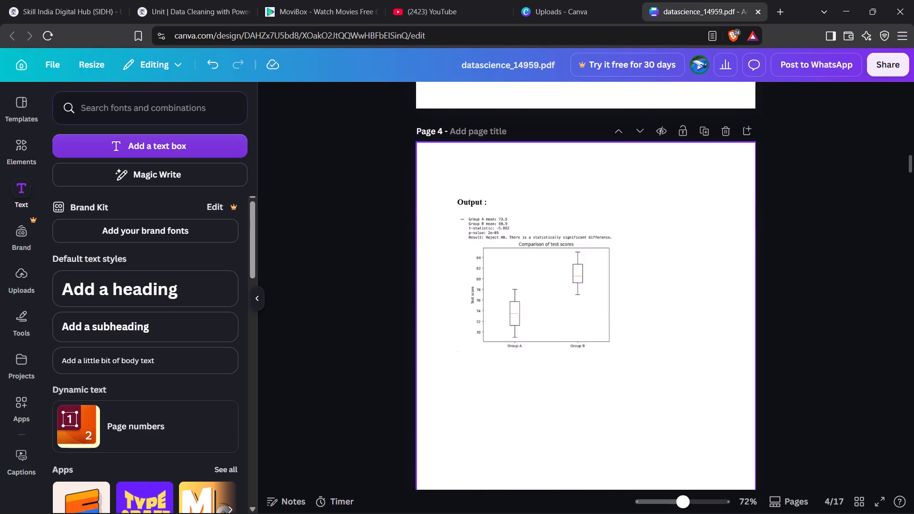
scroll(676, 278, down, 6)
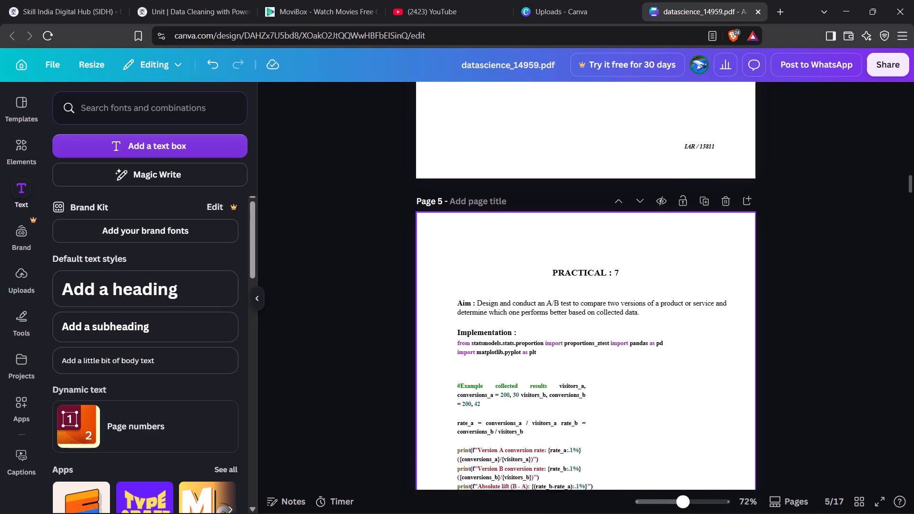
scroll(676, 278, down, 3)
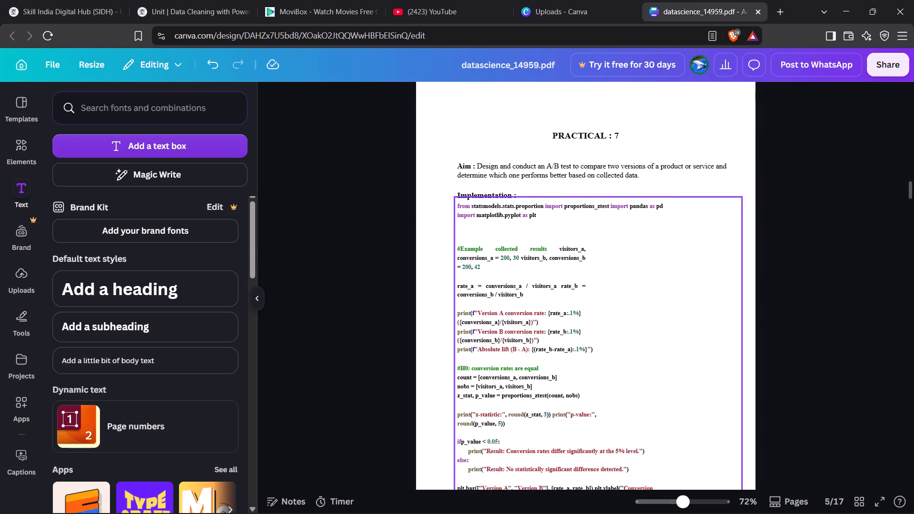
scroll(676, 278, down, 5)
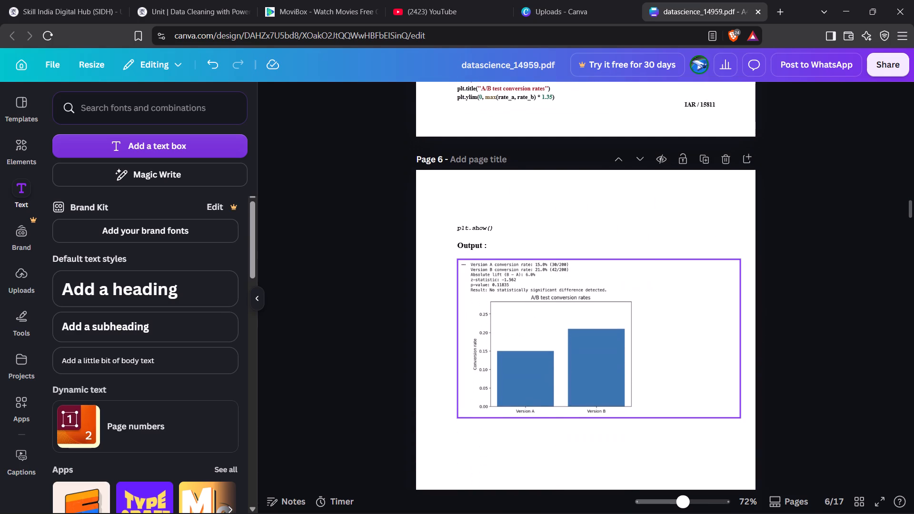
Change the plt.show() and Output text box on page 6 to Times New Roman and remove its italic formatting.
click(482, 229)
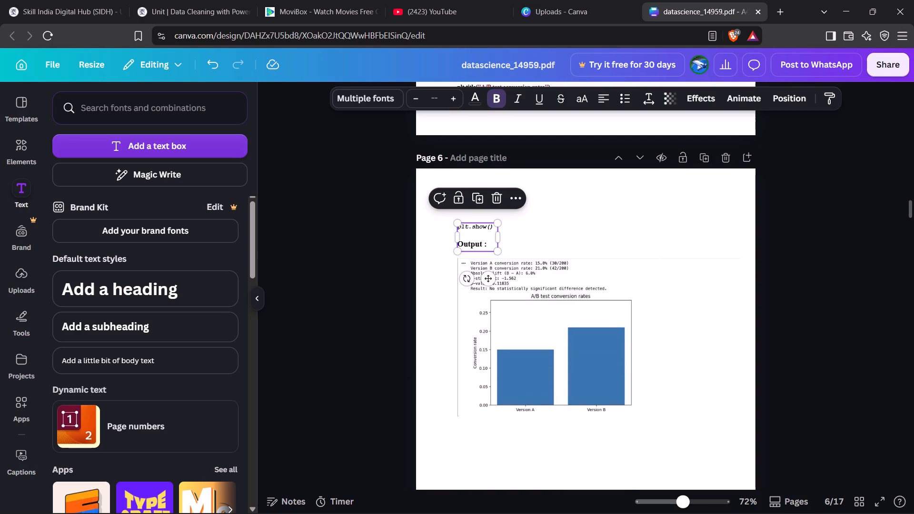
click(480, 233)
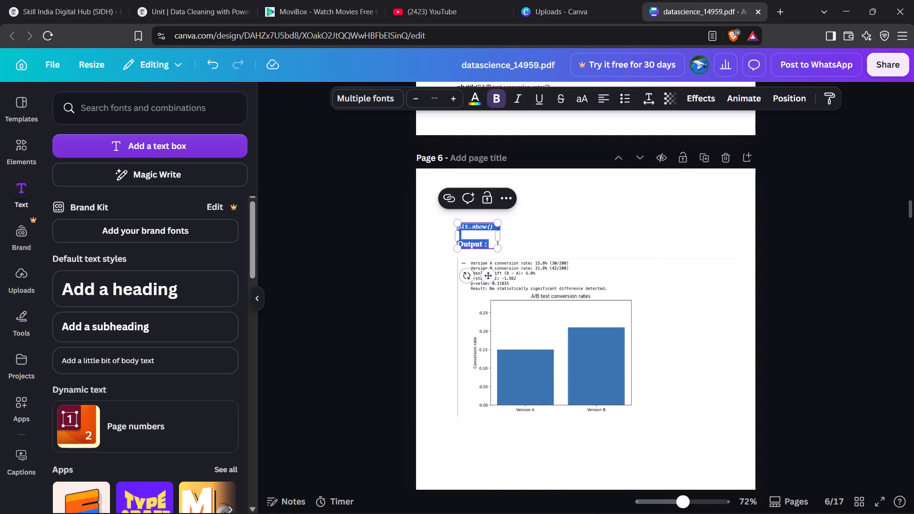
click(364, 102)
click(139, 261)
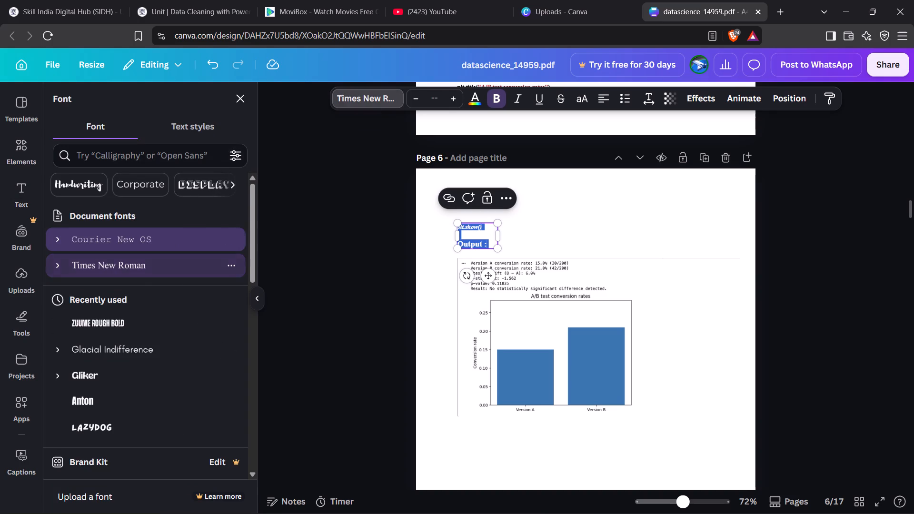
click(334, 236)
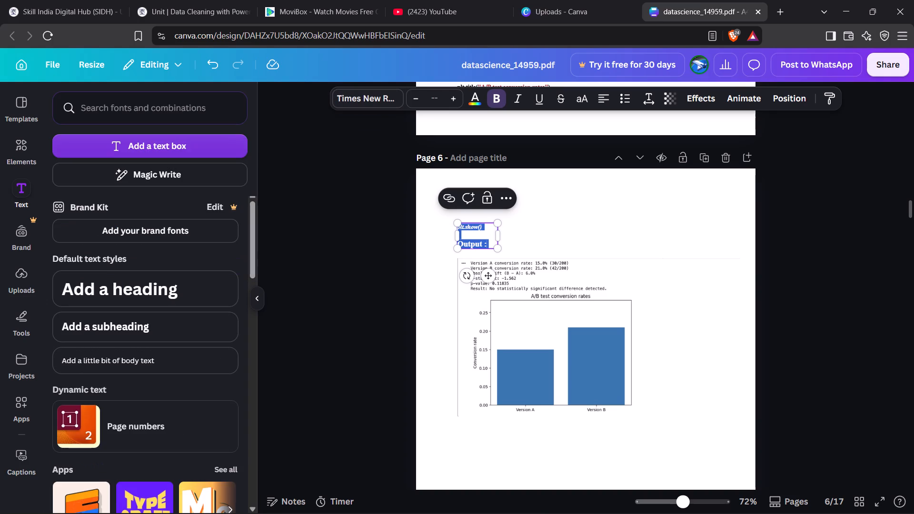
click(516, 99)
click(516, 99)
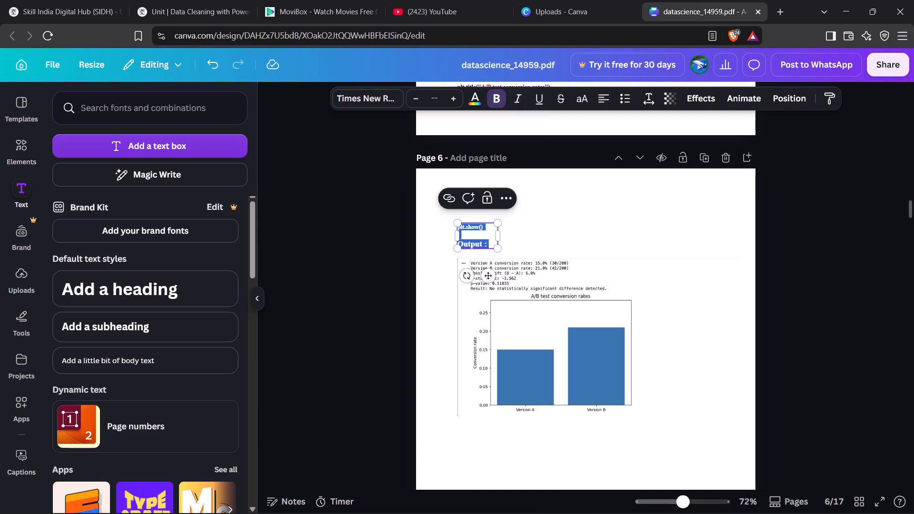
click(383, 262)
Check the text formatting on the Practical 7 pages and on the whole Practical 8 code page.
scroll(451, 319, up, 3)
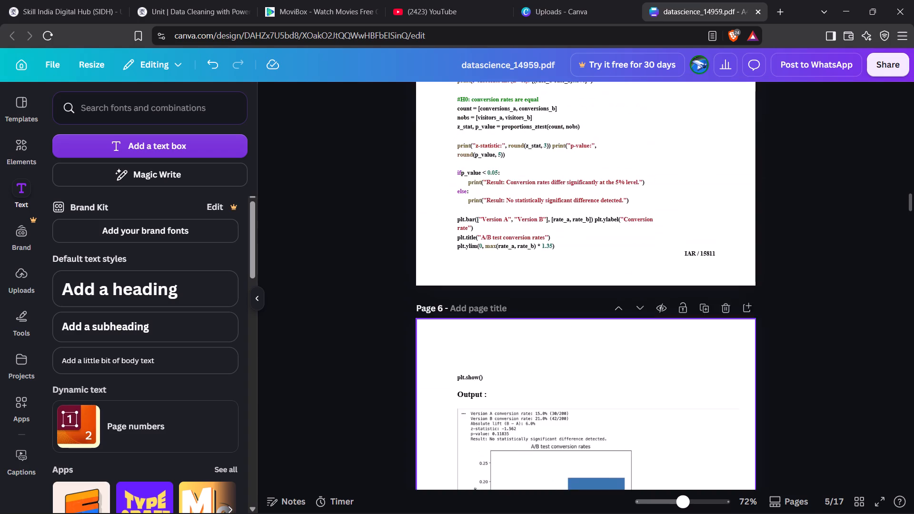
scroll(451, 319, up, 1)
scroll(451, 319, down, 7)
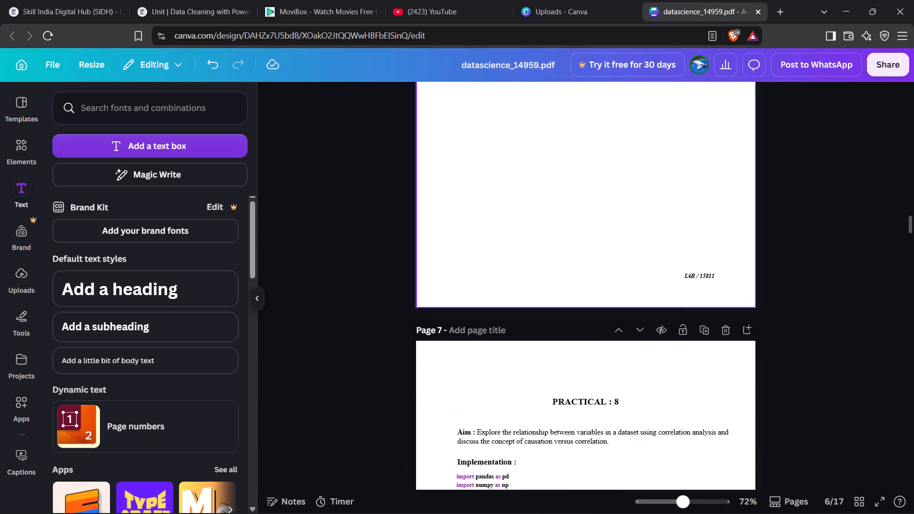
scroll(451, 319, down, 3)
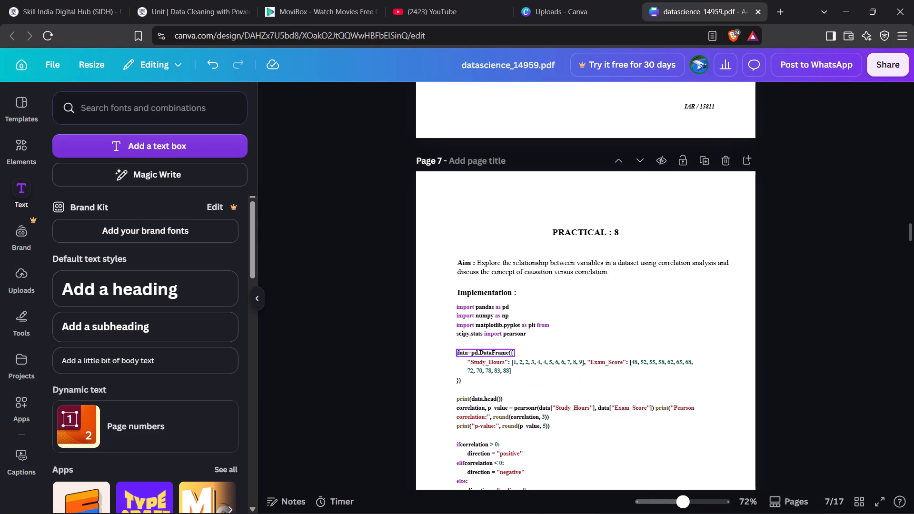
click(499, 359)
key(ctrl+a)
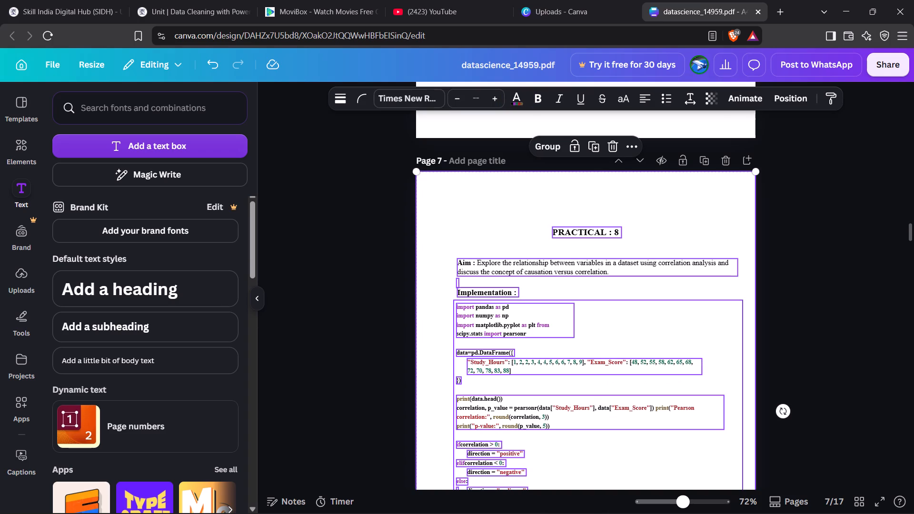
scroll(496, 269, down, 2)
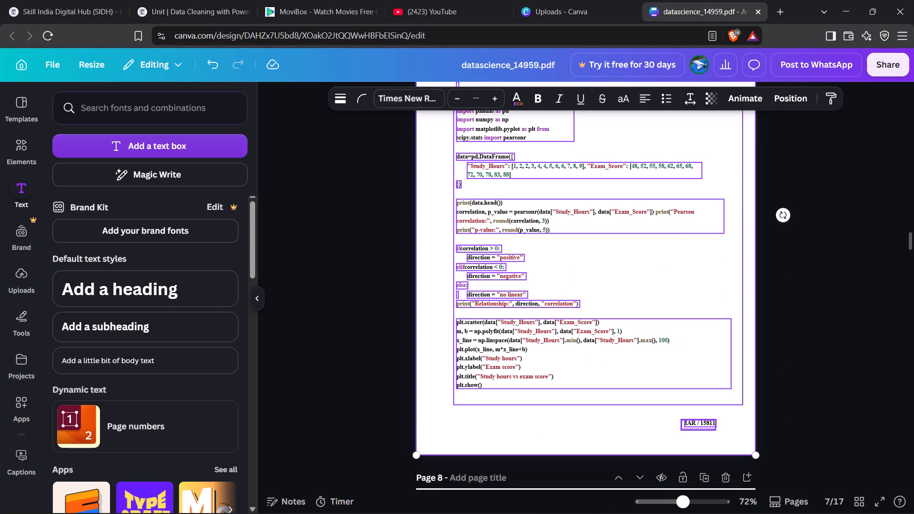
click(364, 314)
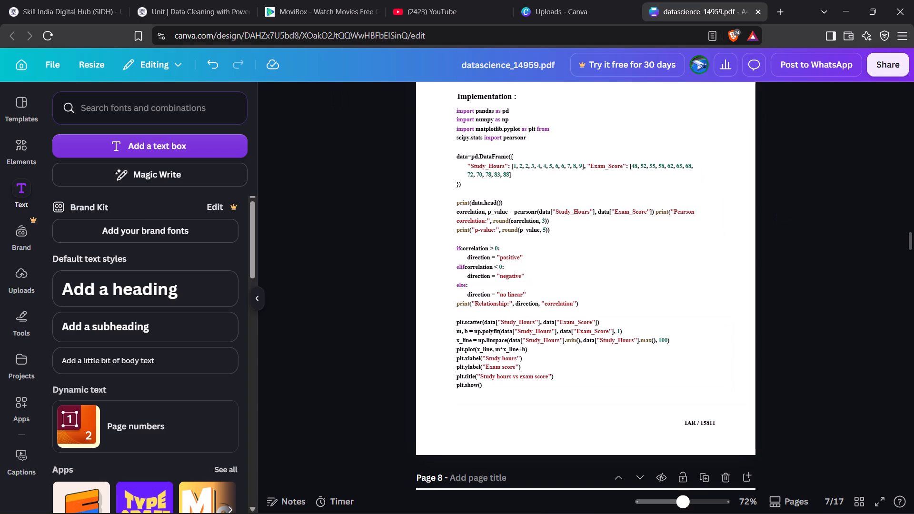
Change all text on the Practical 9 code page (page 9) to Times New Roman and remove its italic formatting.
scroll(364, 314, down, 6)
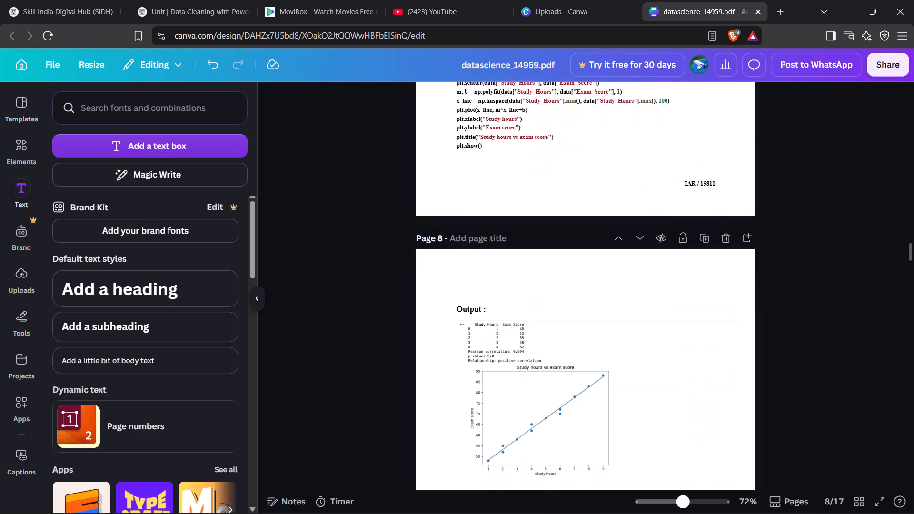
scroll(364, 314, down, 3)
scroll(483, 272, down, 2)
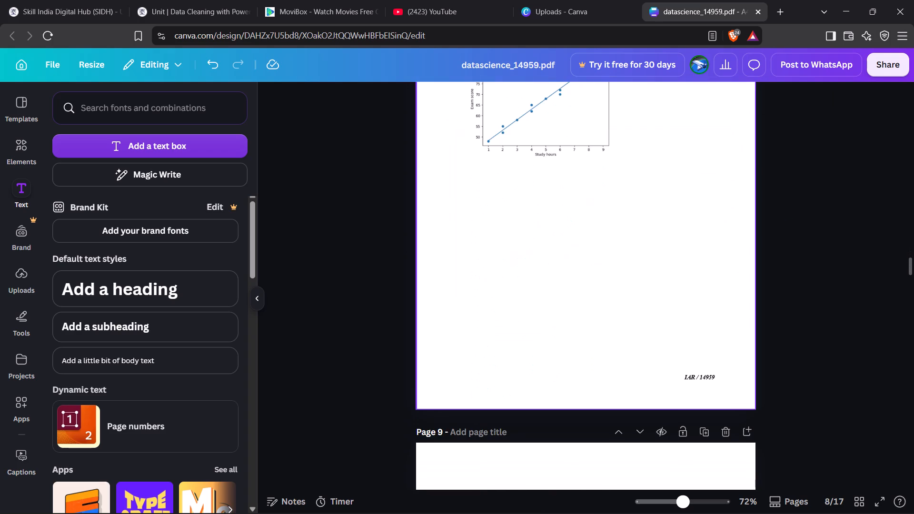
scroll(483, 272, down, 5)
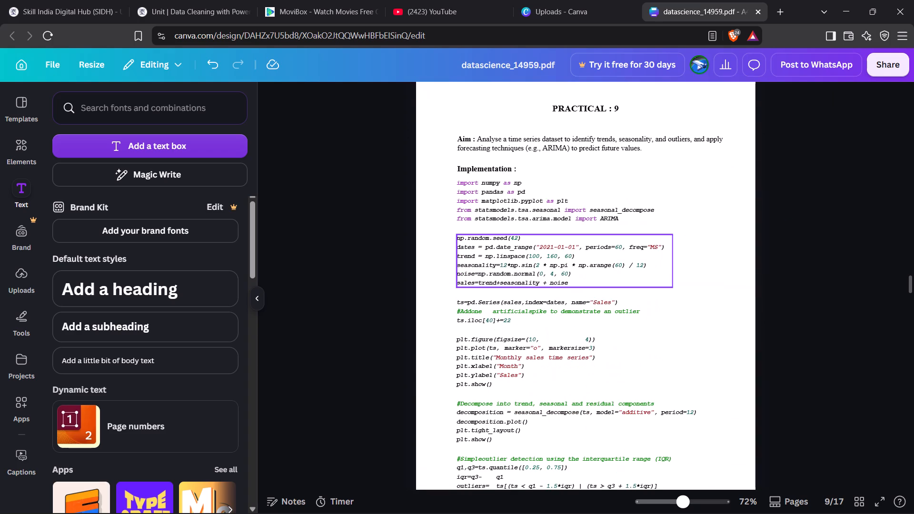
click(483, 272)
key(ctrl+a)
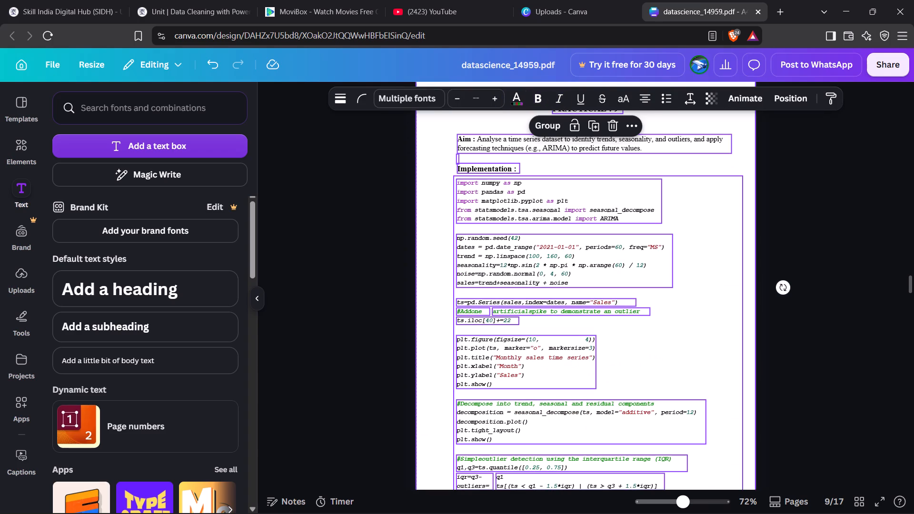
click(411, 95)
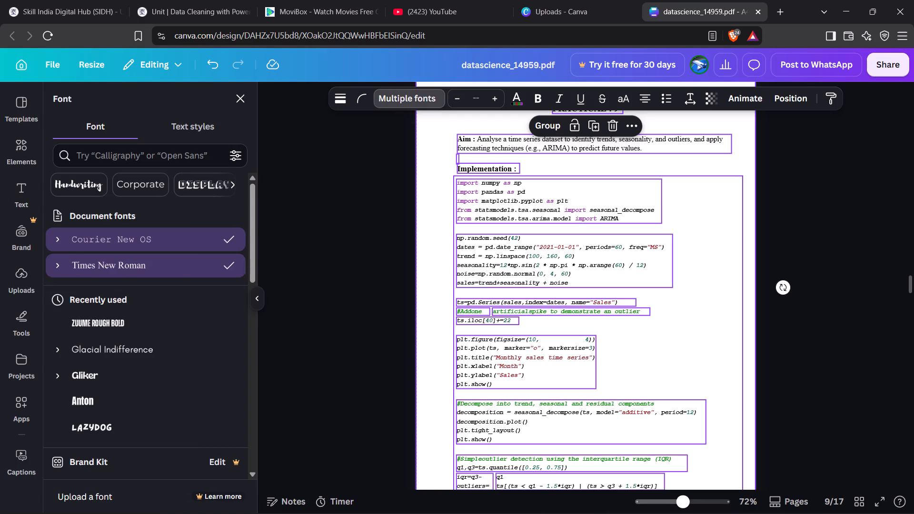
click(175, 269)
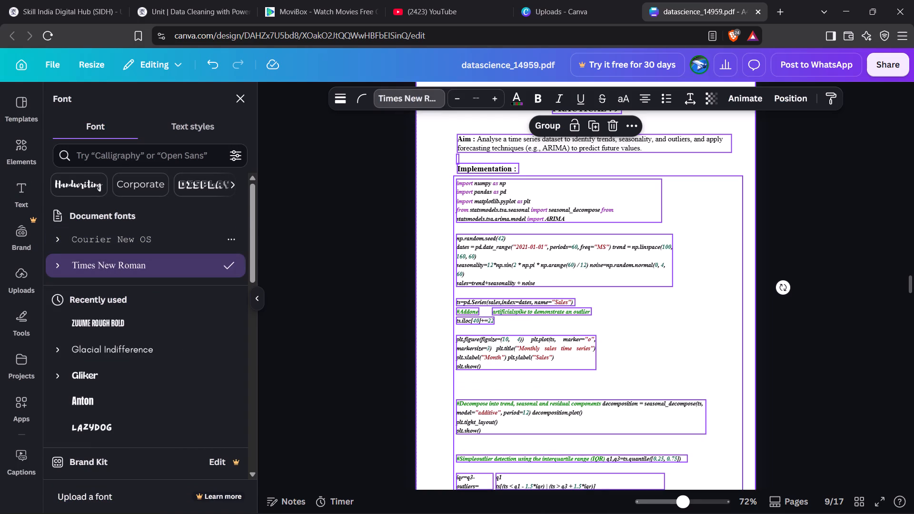
click(556, 98)
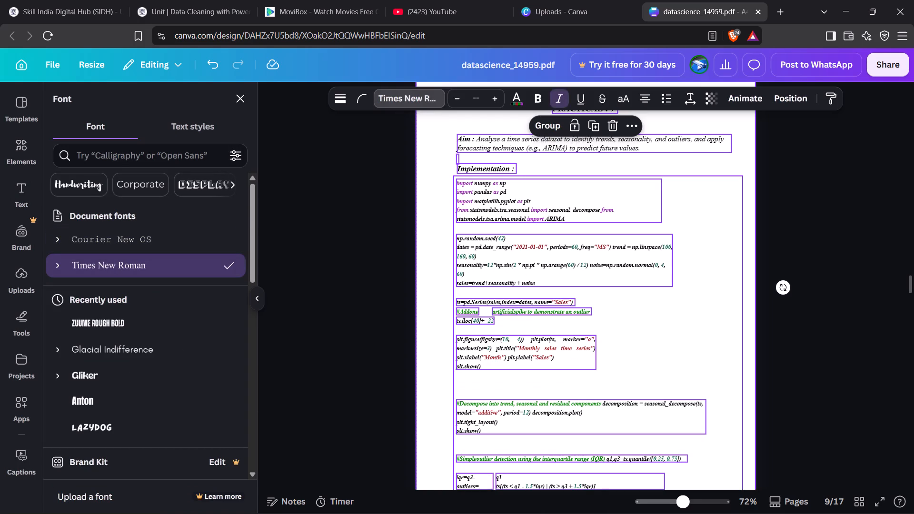
click(556, 98)
click(814, 176)
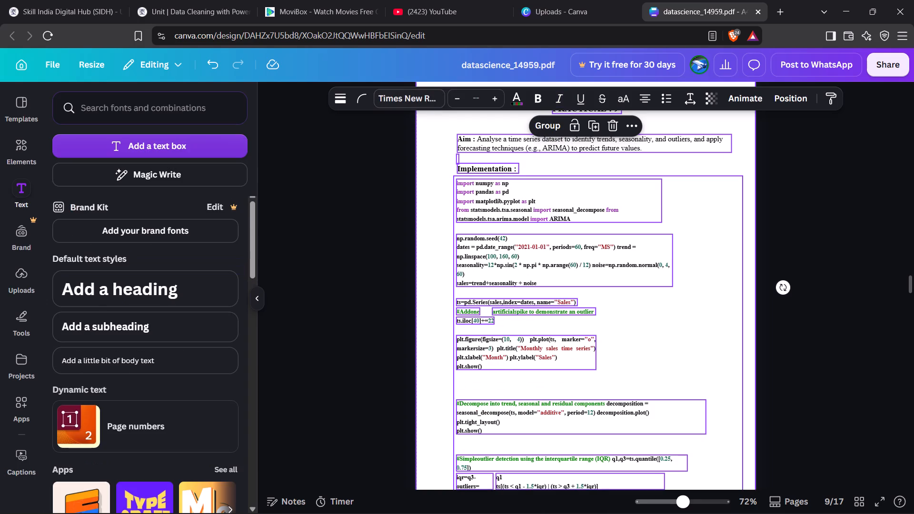
click(814, 176)
Change all text on page 10, including the ARIMA forecast code and footer, to Times New Roman and remove its italic formatting.
scroll(689, 300, down, 3)
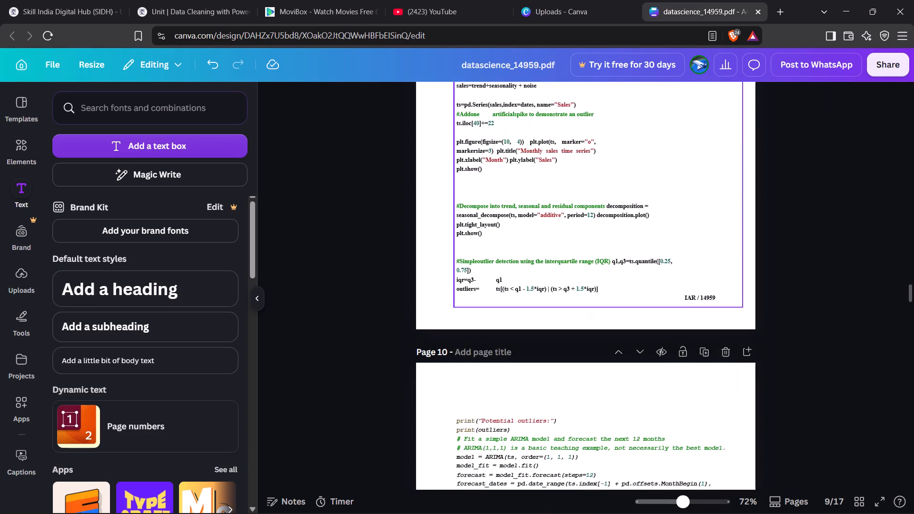
scroll(689, 300, down, 2)
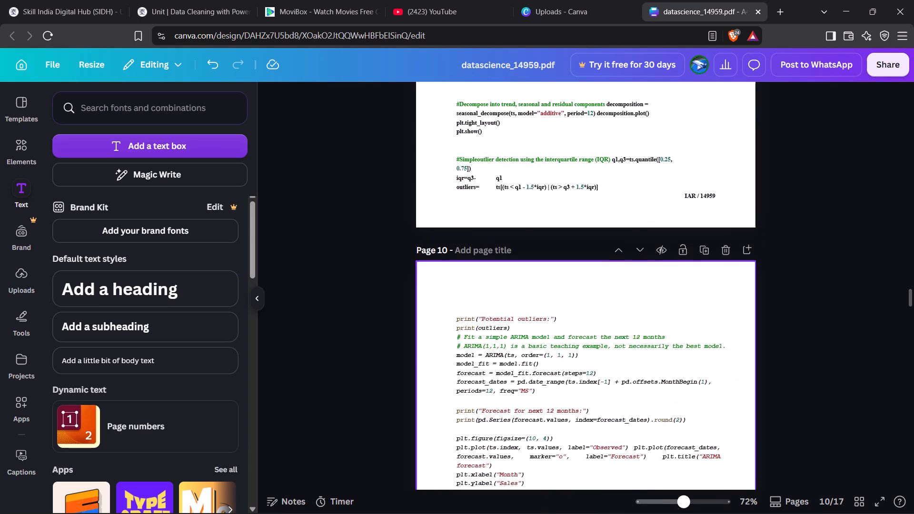
scroll(689, 300, down, 1)
click(599, 374)
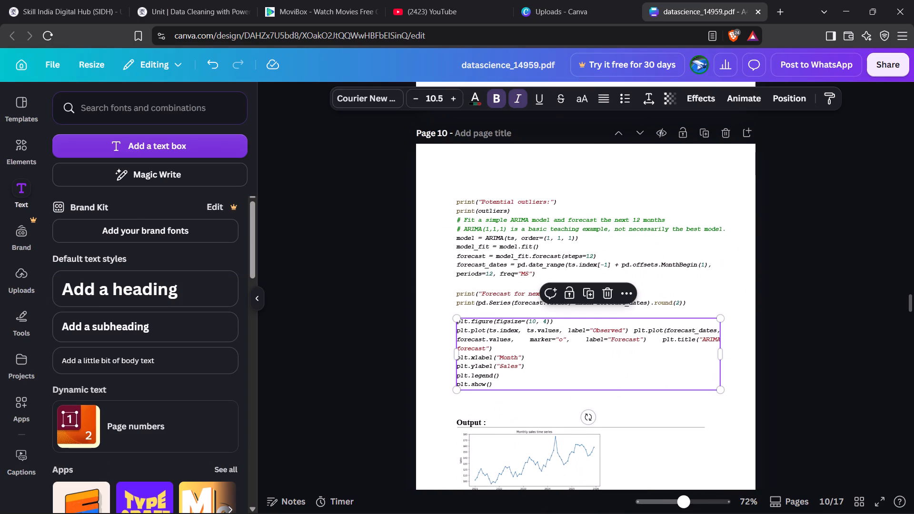
key(ctrl+a)
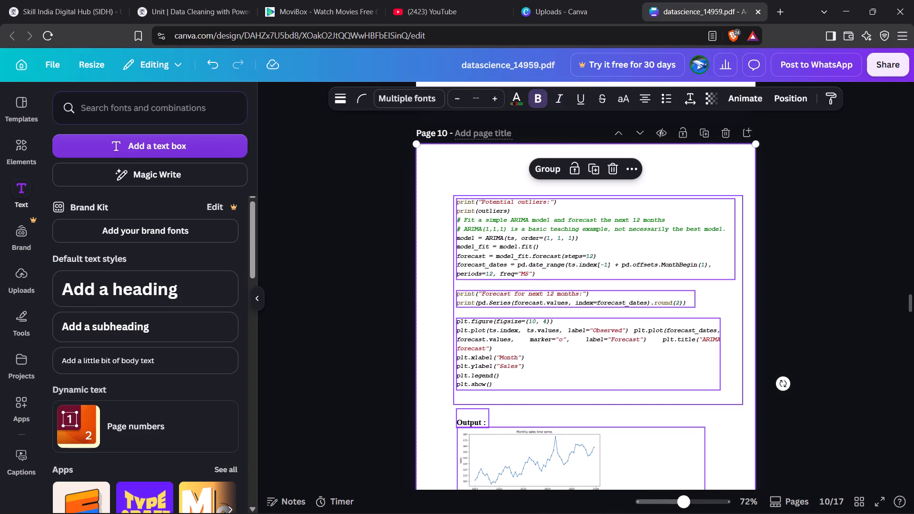
click(422, 99)
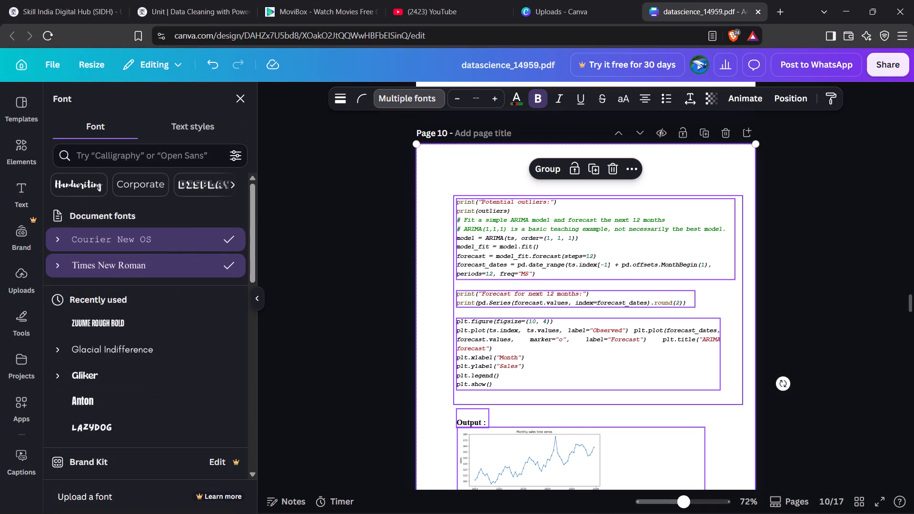
click(172, 253)
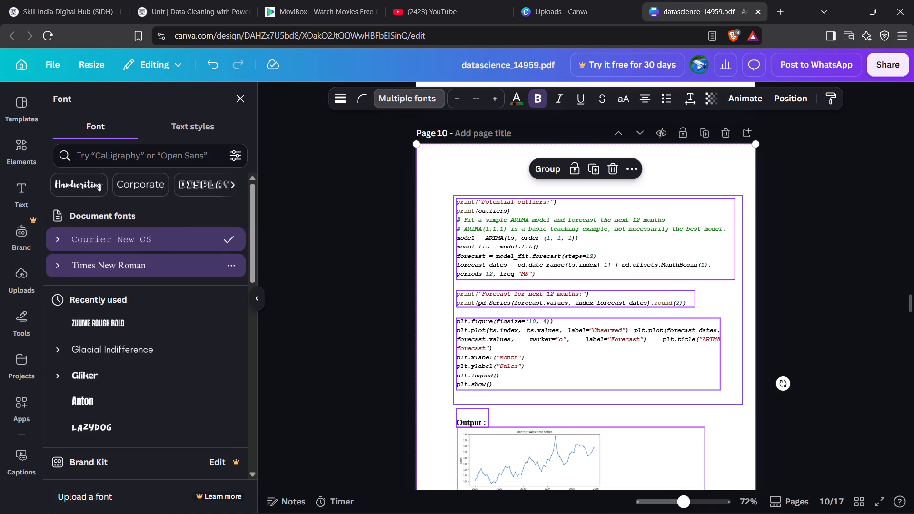
click(177, 260)
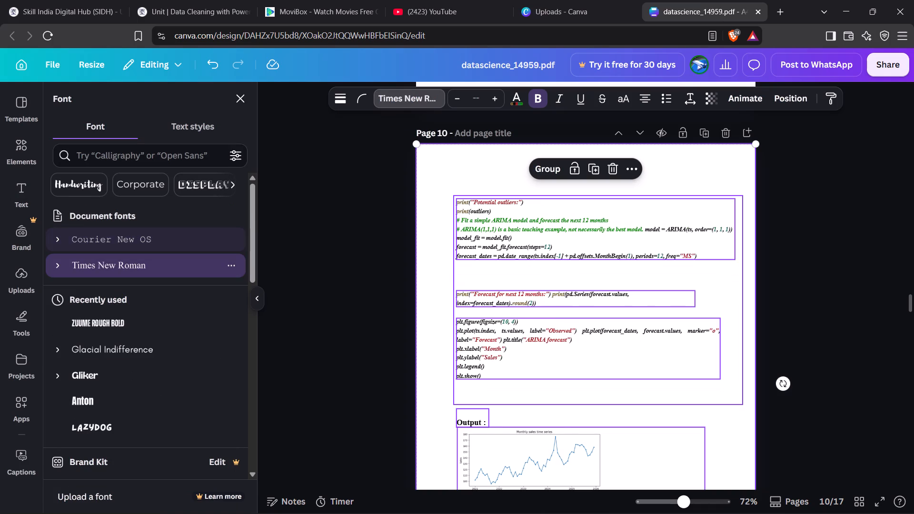
click(561, 96)
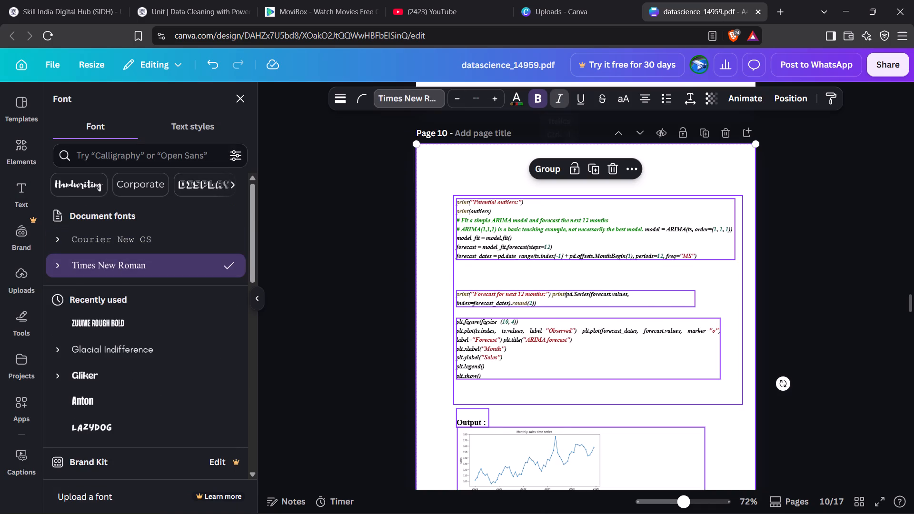
click(561, 96)
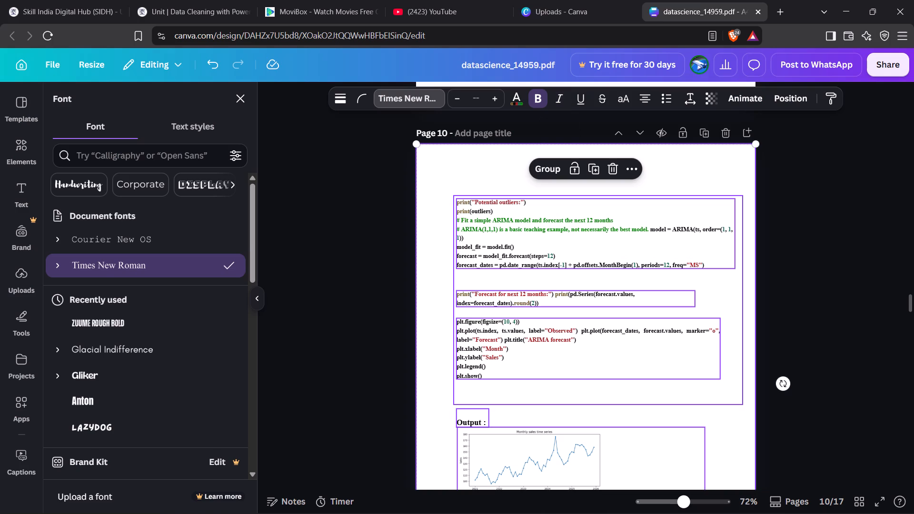
click(312, 366)
click(867, 330)
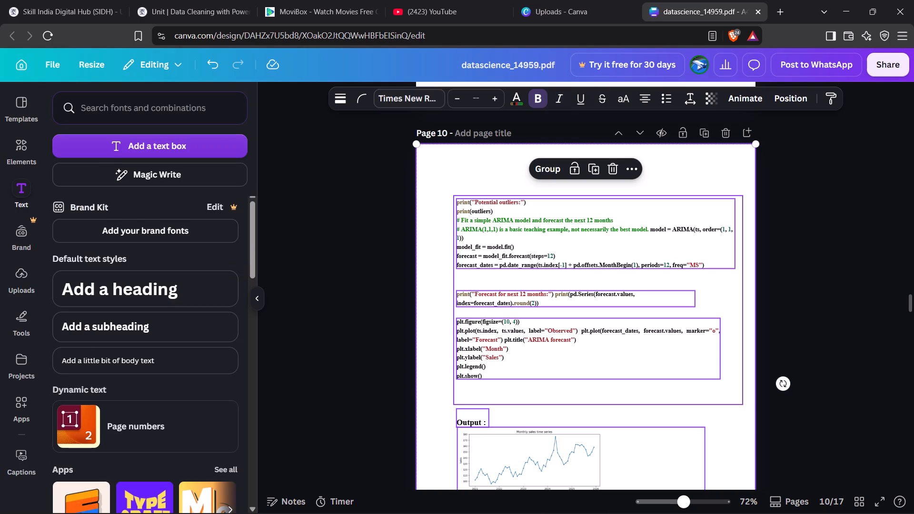
Review the Practical 9 output pages and the Practical 8 pages for footers and text that still need changing.
scroll(671, 379, down, 4)
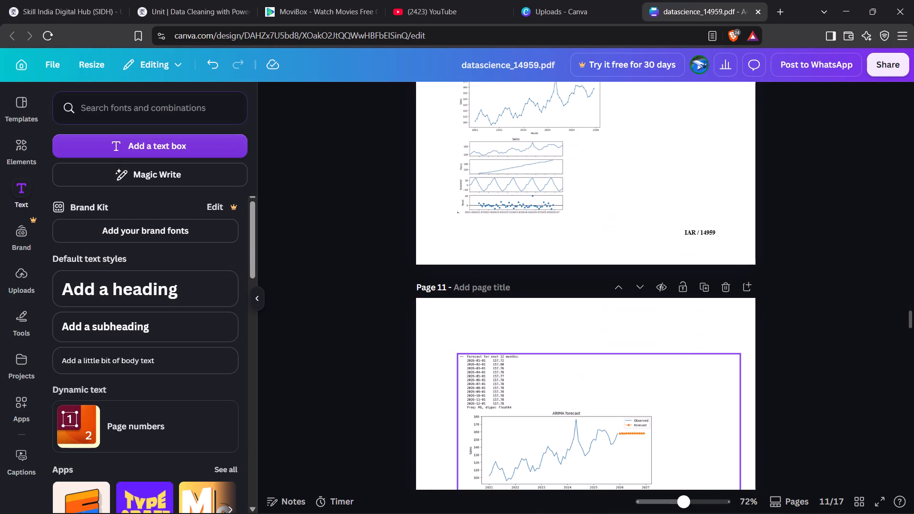
scroll(671, 379, down, 6)
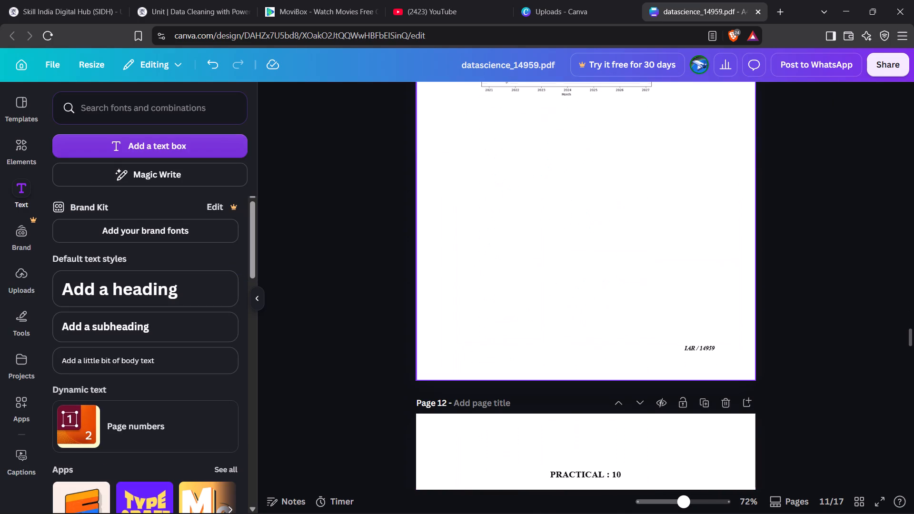
scroll(671, 379, down, 1)
scroll(671, 379, up, 10)
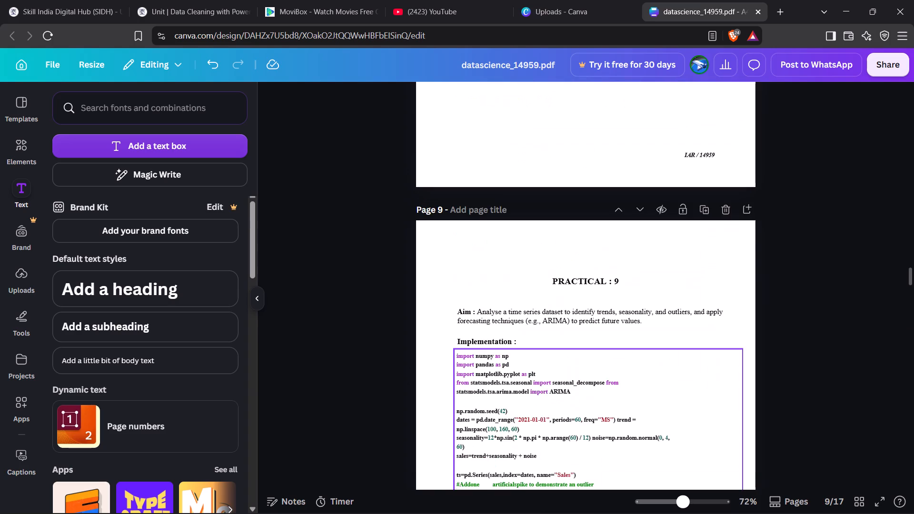
scroll(671, 379, up, 8)
scroll(671, 379, down, 1)
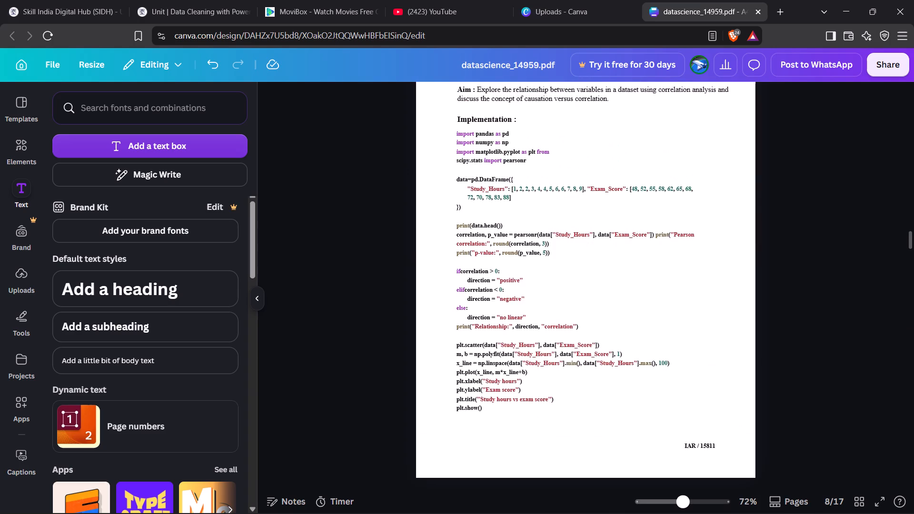
scroll(671, 379, down, 1)
scroll(671, 379, up, 1)
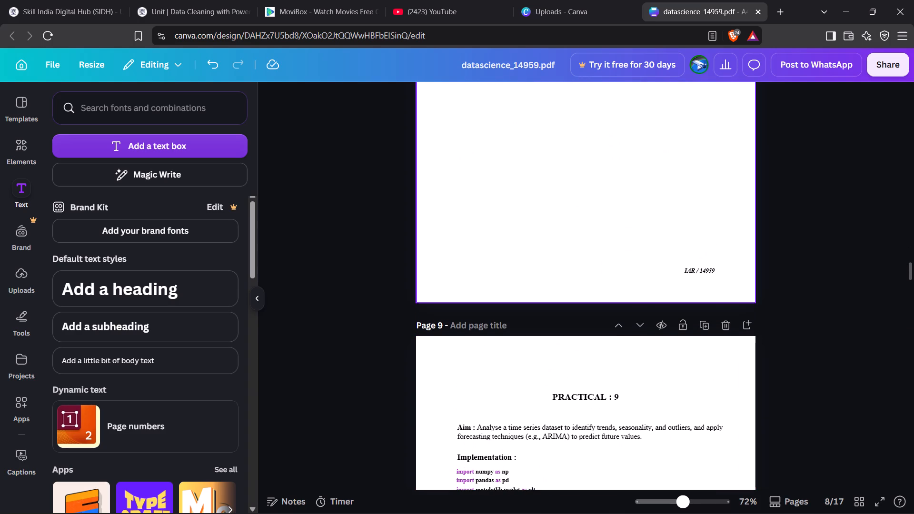
click(705, 264)
click(705, 271)
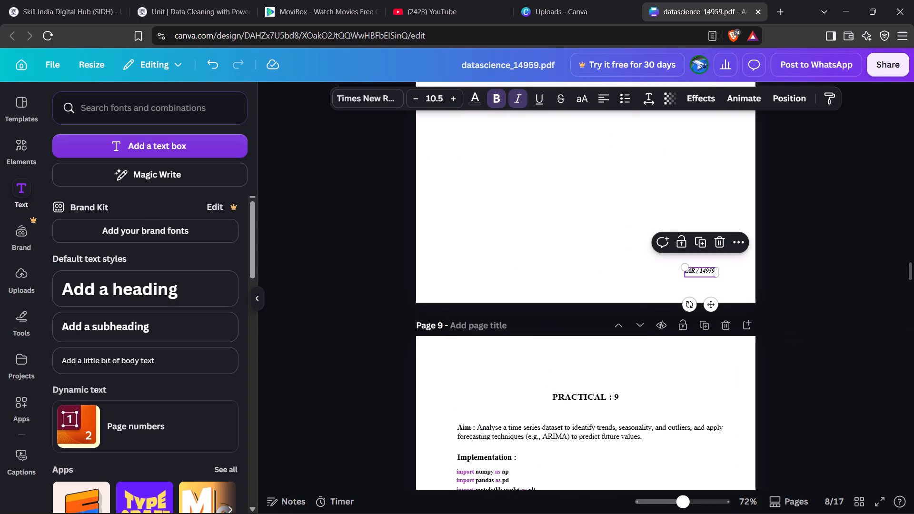
scroll(705, 271, up, 10)
scroll(705, 271, down, 2)
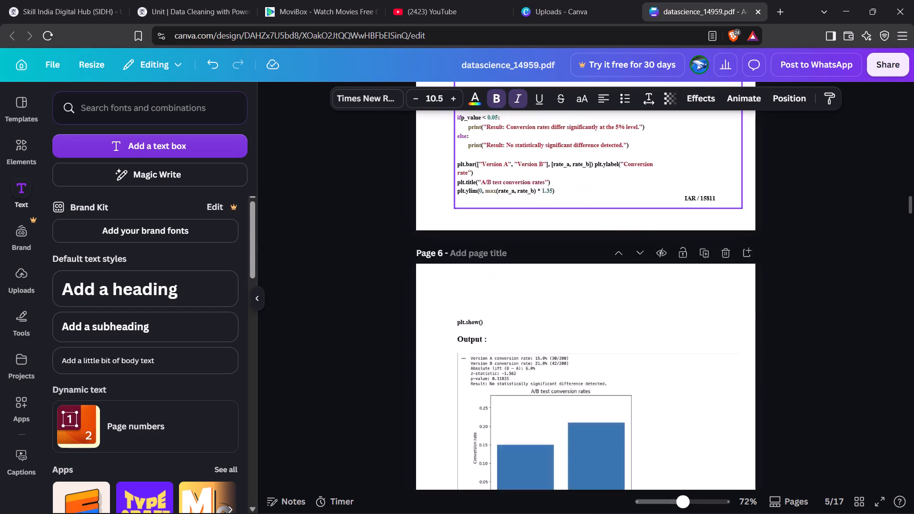
scroll(705, 271, down, 8)
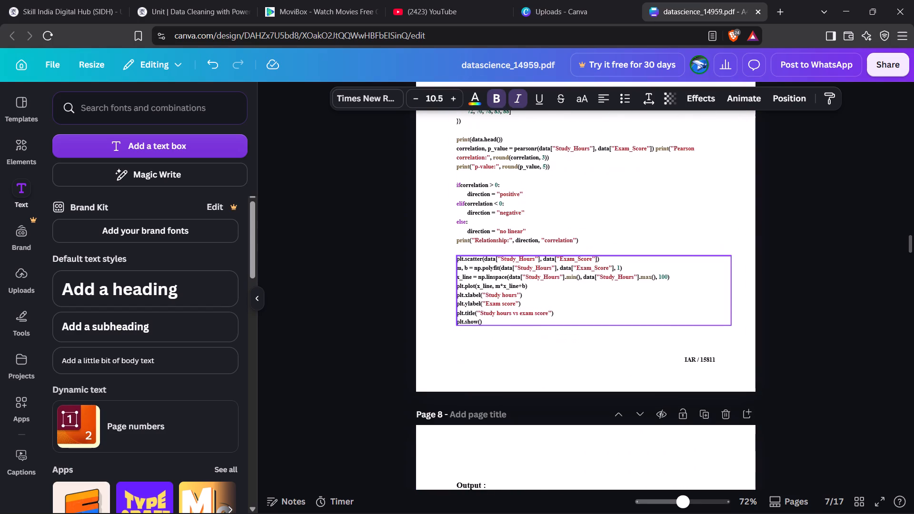
scroll(705, 271, down, 1)
scroll(705, 325, down, 2)
scroll(708, 257, down, 3)
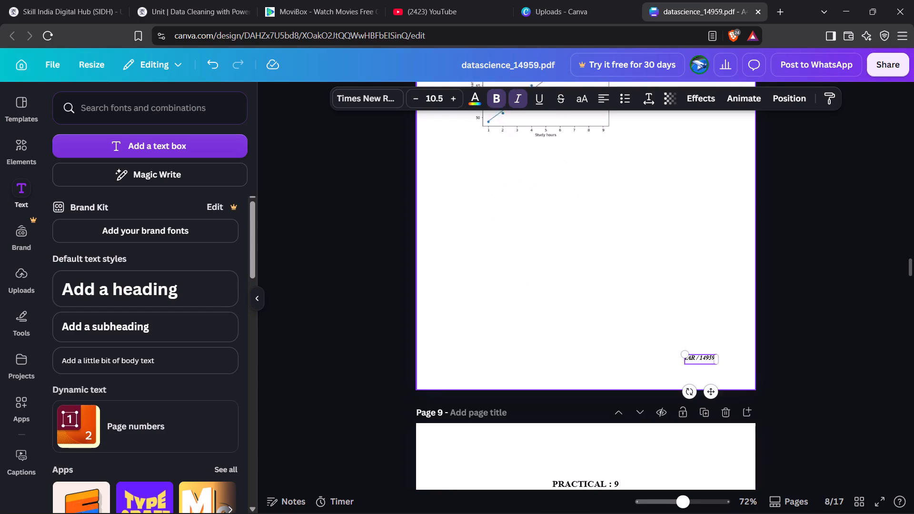
scroll(708, 257, down, 1)
click(703, 315)
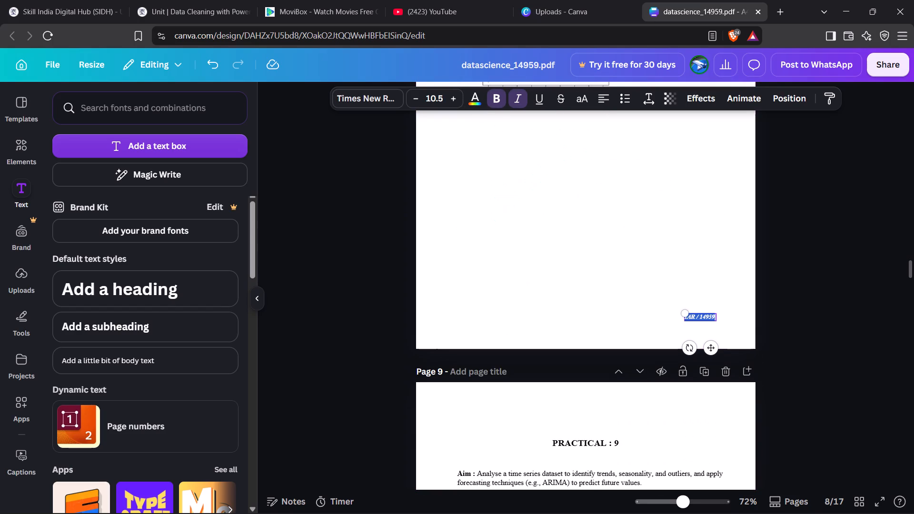
key(ctrl+v)
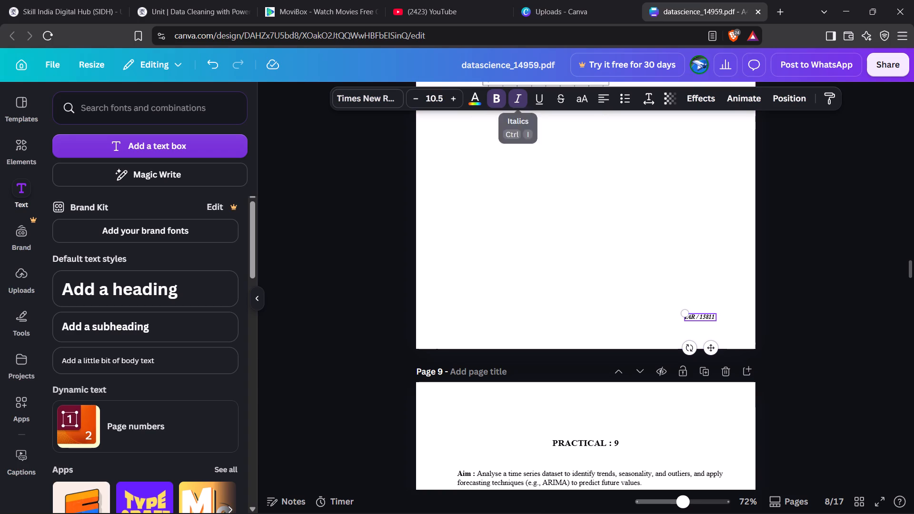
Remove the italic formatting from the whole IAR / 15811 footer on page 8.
click(518, 107)
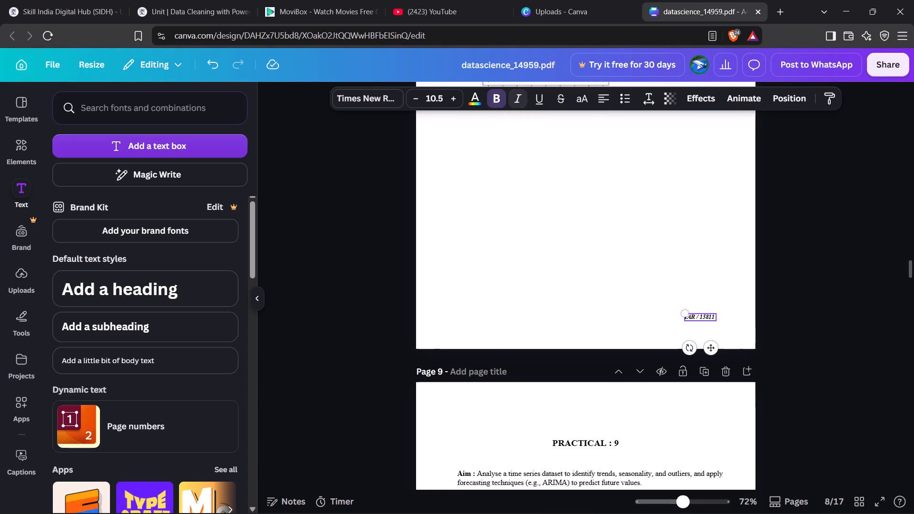
click(518, 103)
click(518, 103)
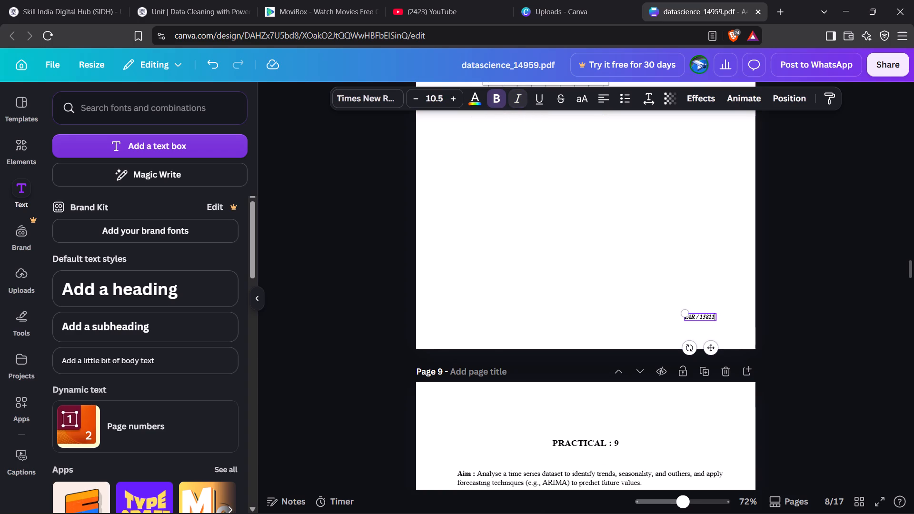
click(518, 103)
key(ctrl+a)
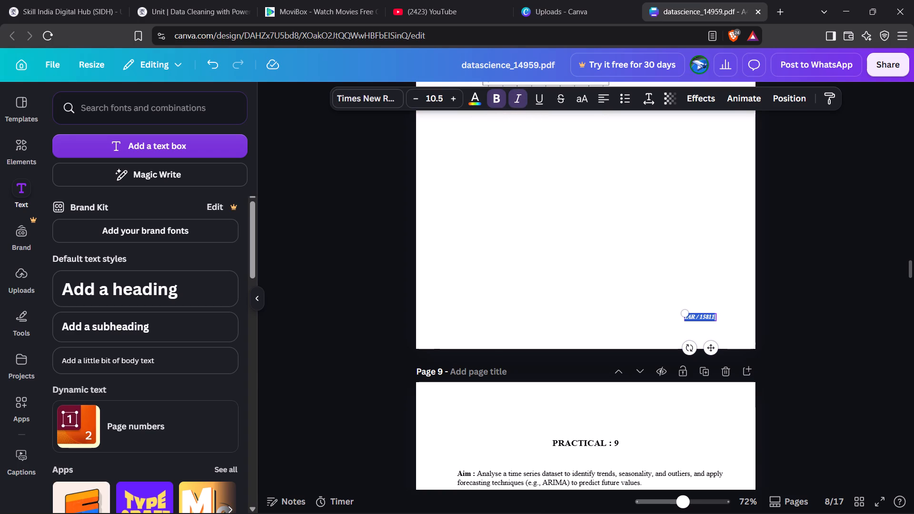
click(517, 98)
click(410, 259)
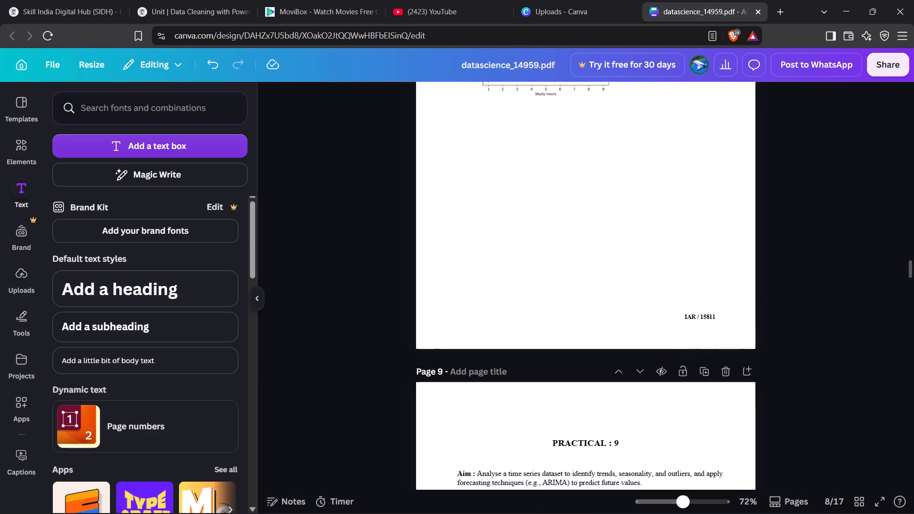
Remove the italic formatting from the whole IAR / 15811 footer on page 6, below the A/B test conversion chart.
scroll(410, 259, up, 9)
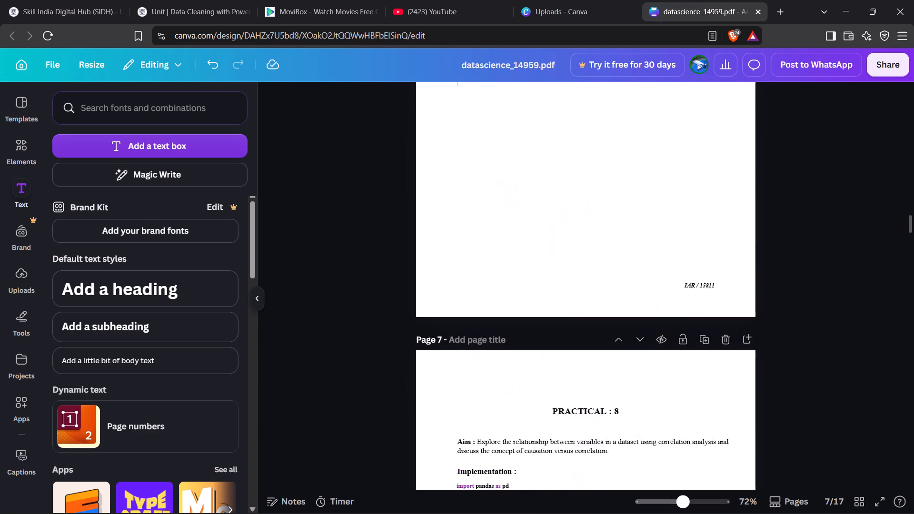
scroll(410, 259, up, 3)
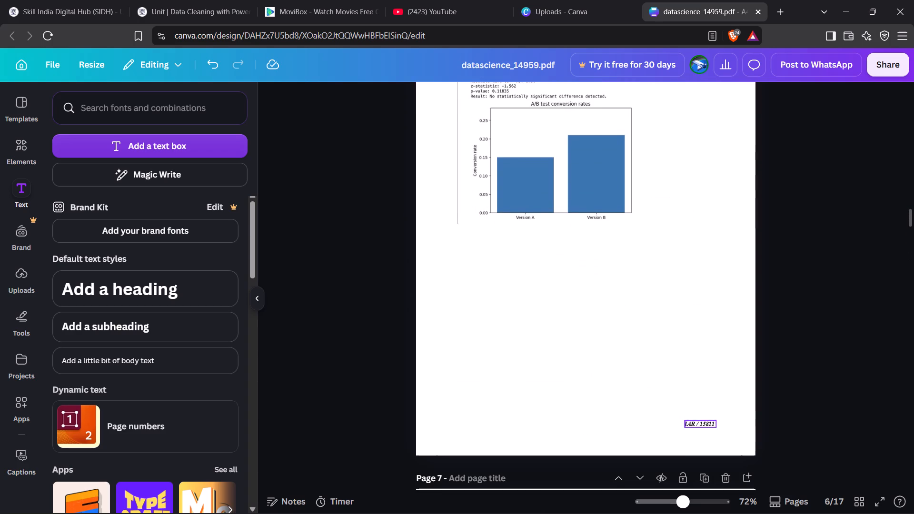
click(700, 423)
click(700, 423)
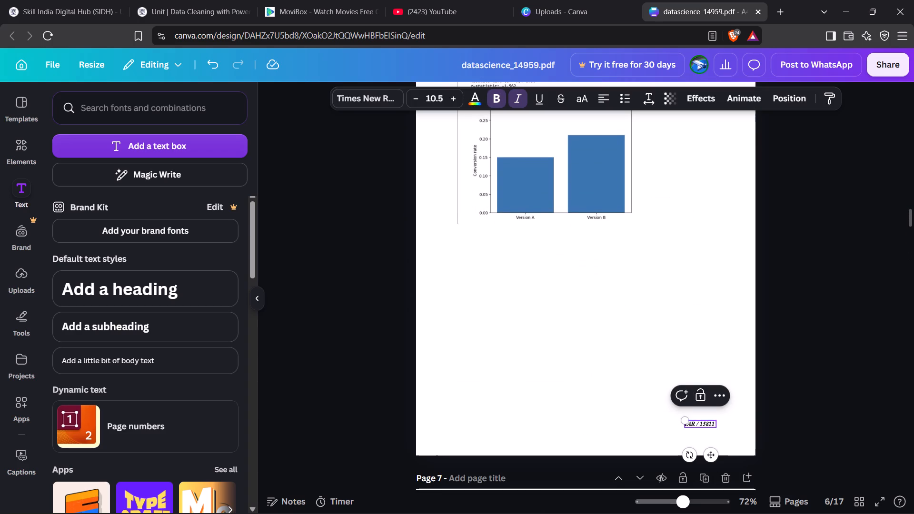
key(ctrl+a)
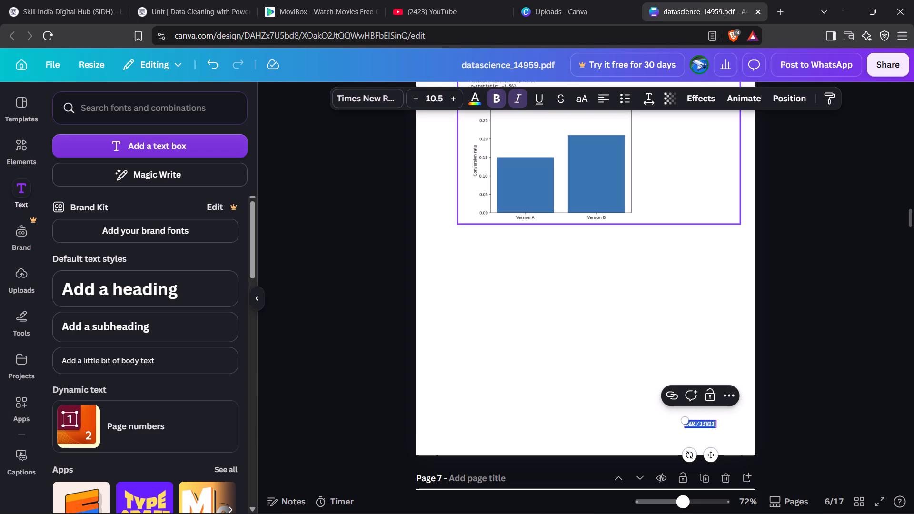
click(517, 92)
click(397, 266)
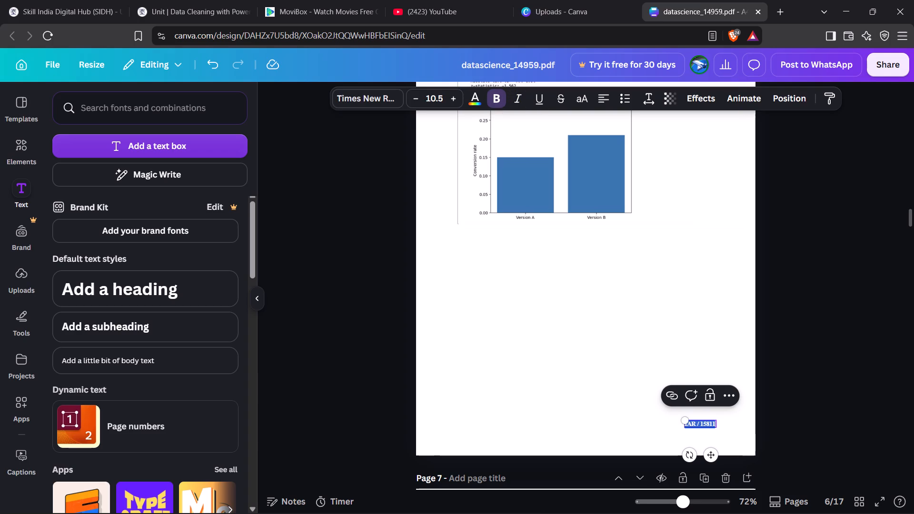
scroll(397, 266, up, 5)
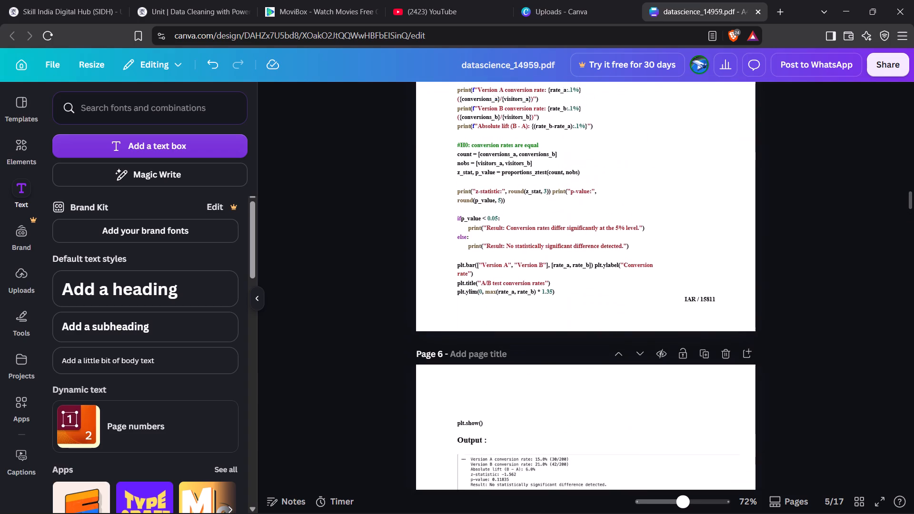
scroll(397, 266, up, 5)
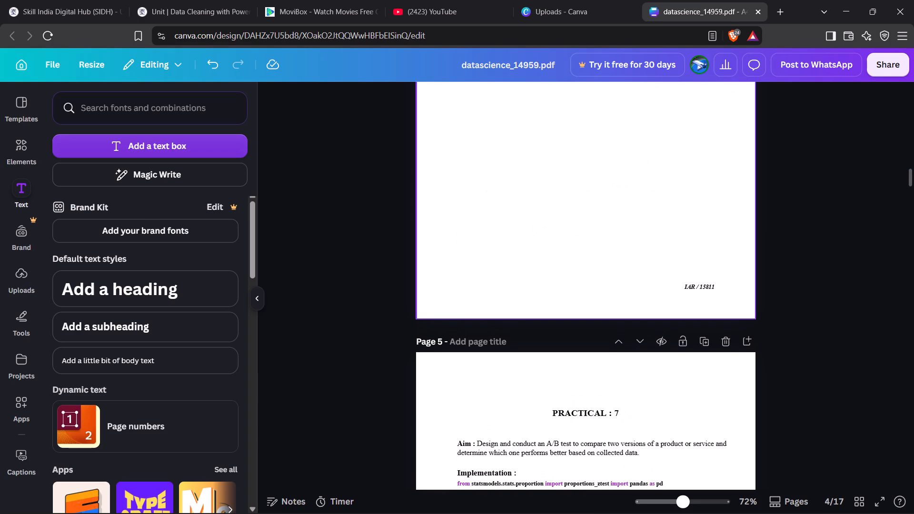
click(711, 287)
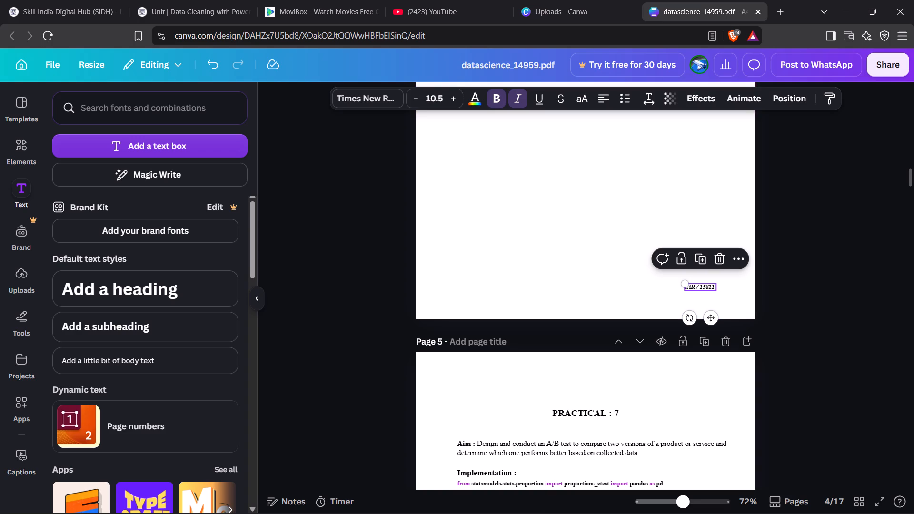
key(ctrl+a)
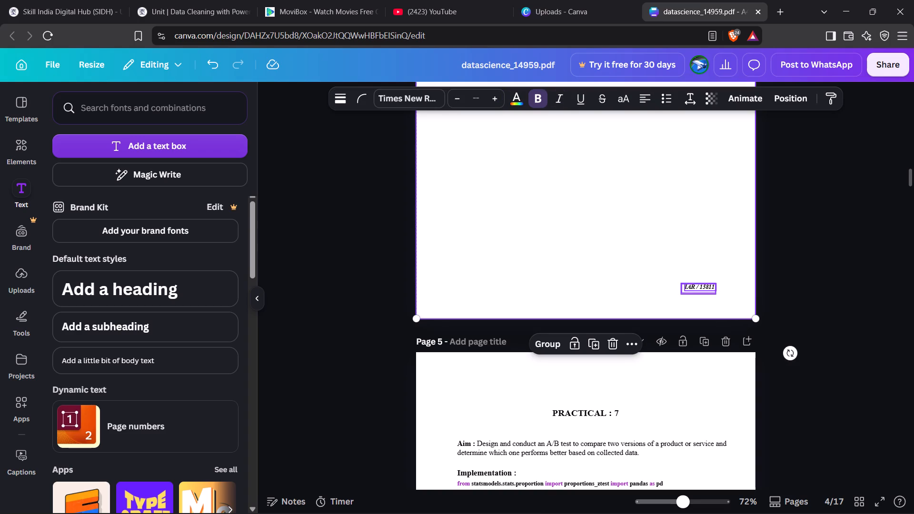
click(697, 285)
double_click(697, 285)
click(851, 236)
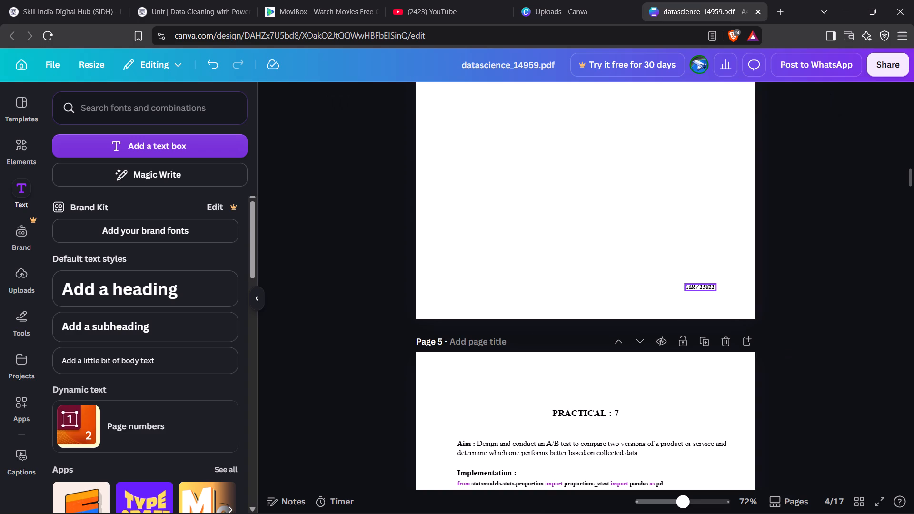
click(707, 287)
click(707, 287)
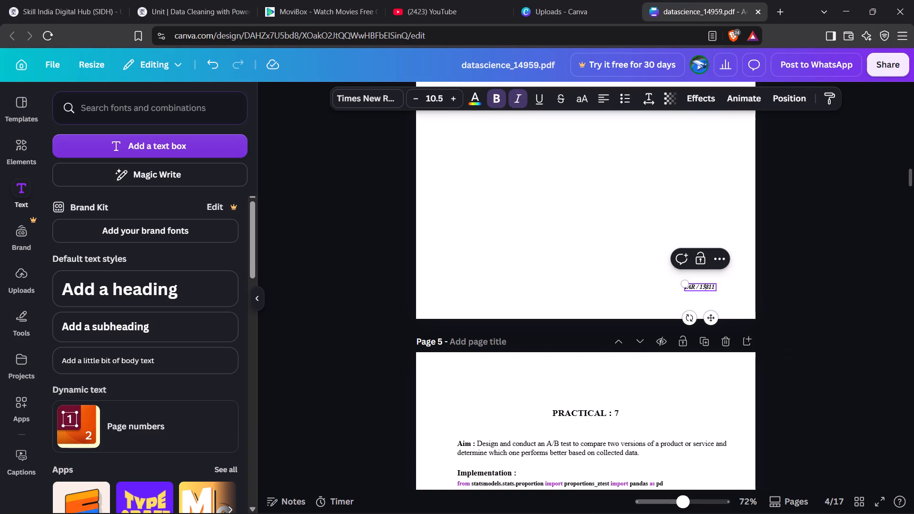
key(ctrl+a)
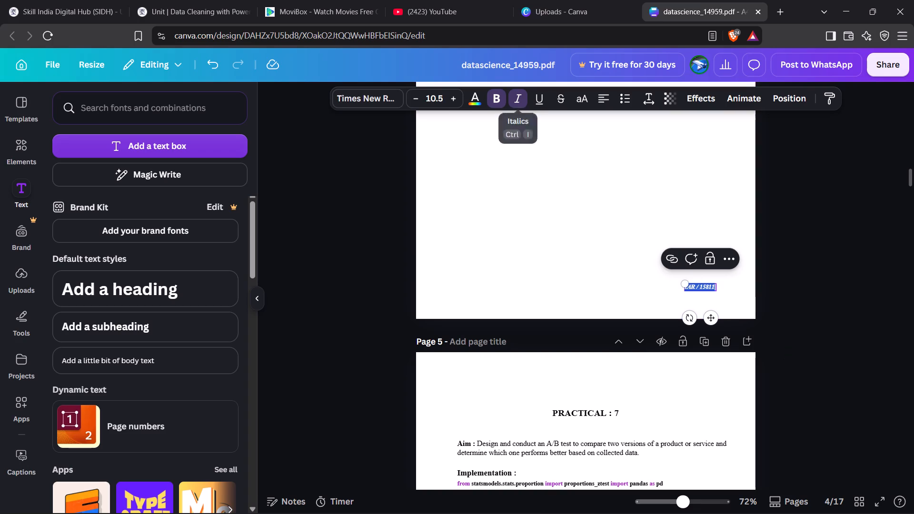
click(519, 95)
click(363, 328)
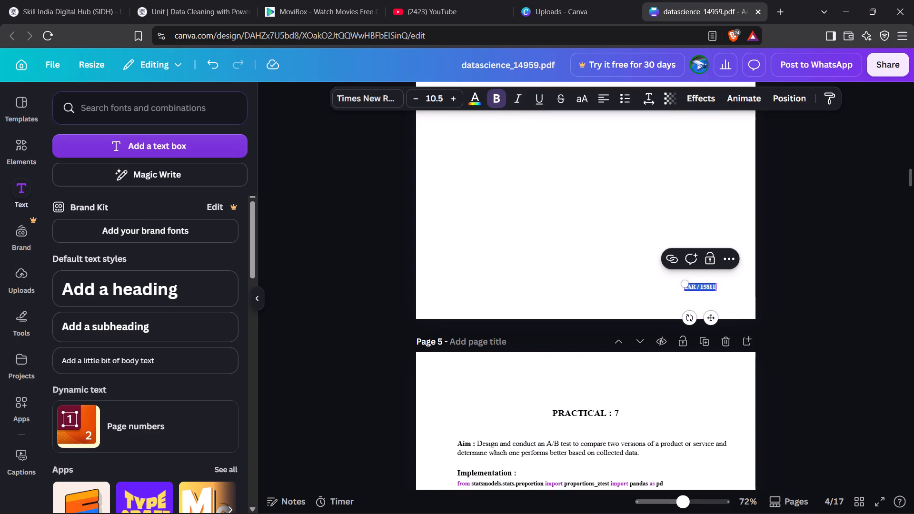
scroll(363, 328, up, 7)
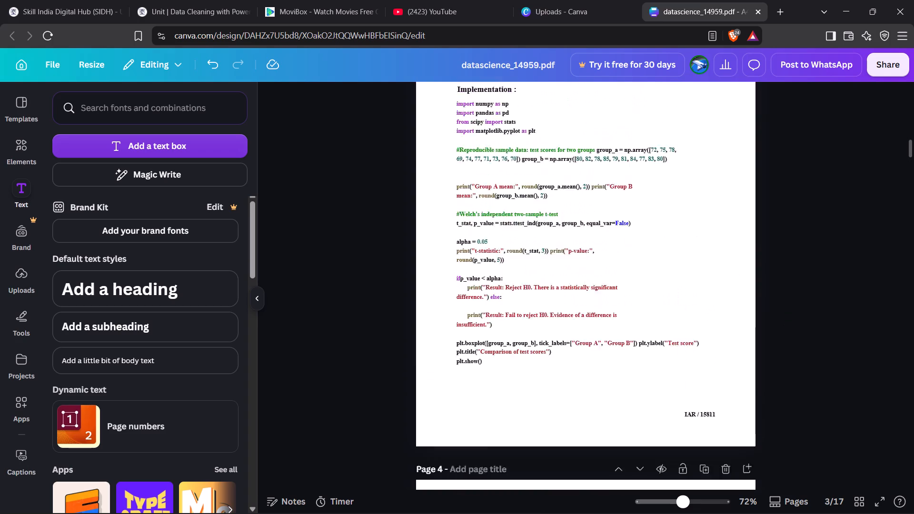
scroll(363, 328, up, 3)
click(692, 199)
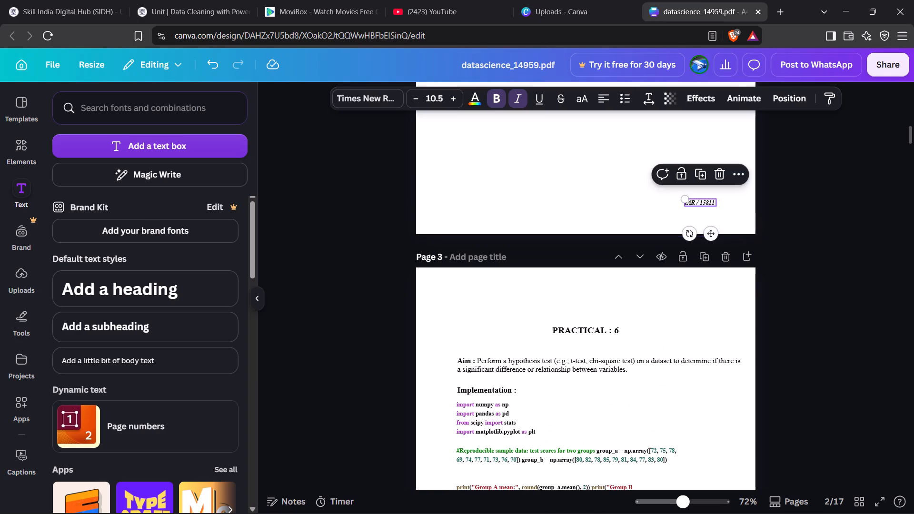
click(525, 100)
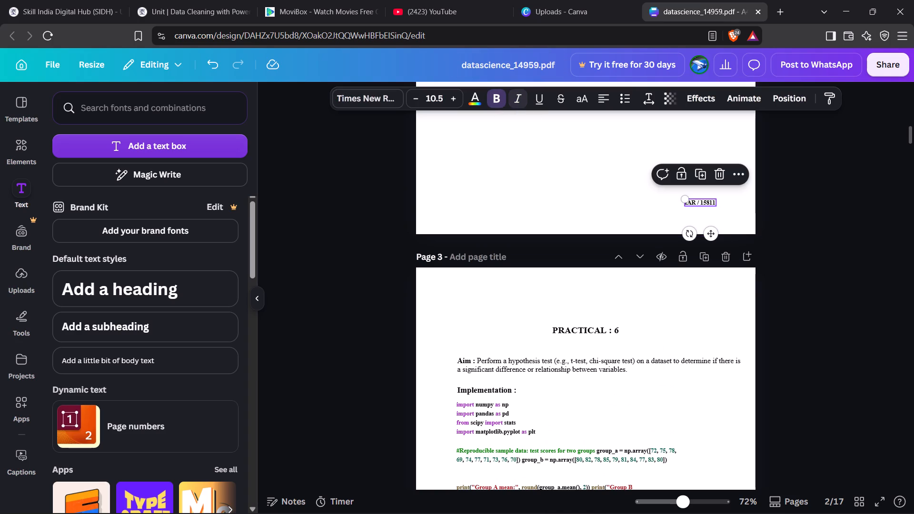
click(882, 213)
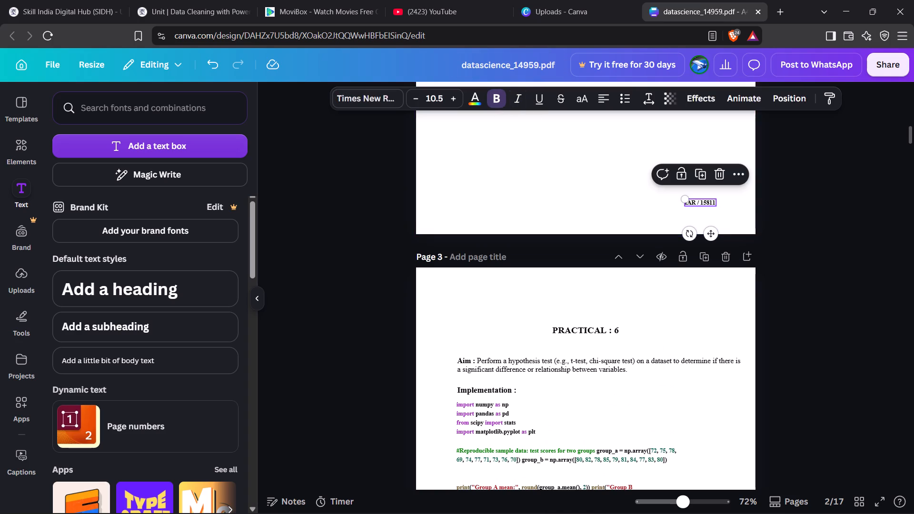
scroll(748, 227, up, 8)
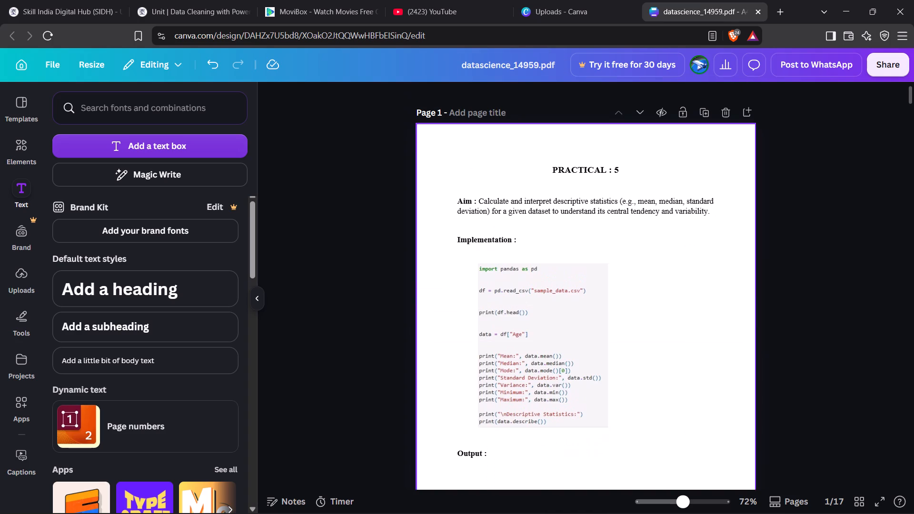
scroll(748, 227, up, 1)
scroll(738, 275, up, 1)
scroll(738, 275, down, 4)
click(708, 303)
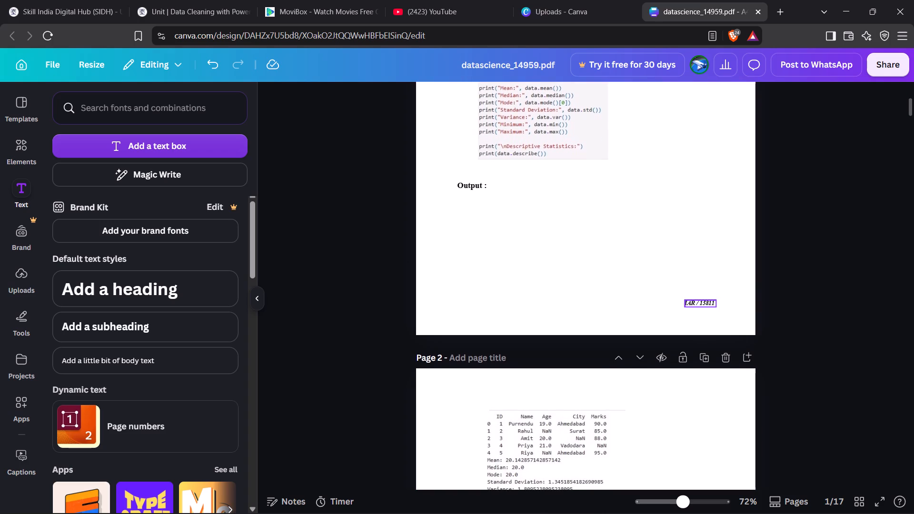
click(521, 97)
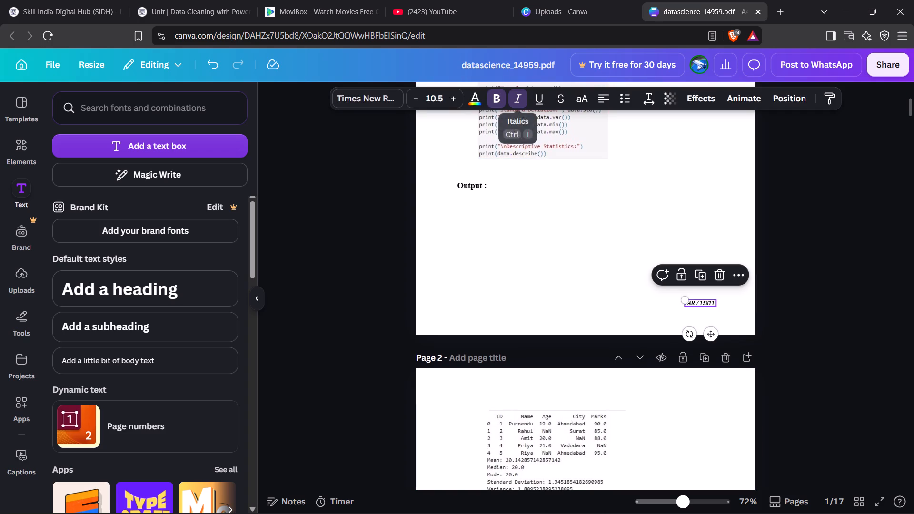
click(851, 212)
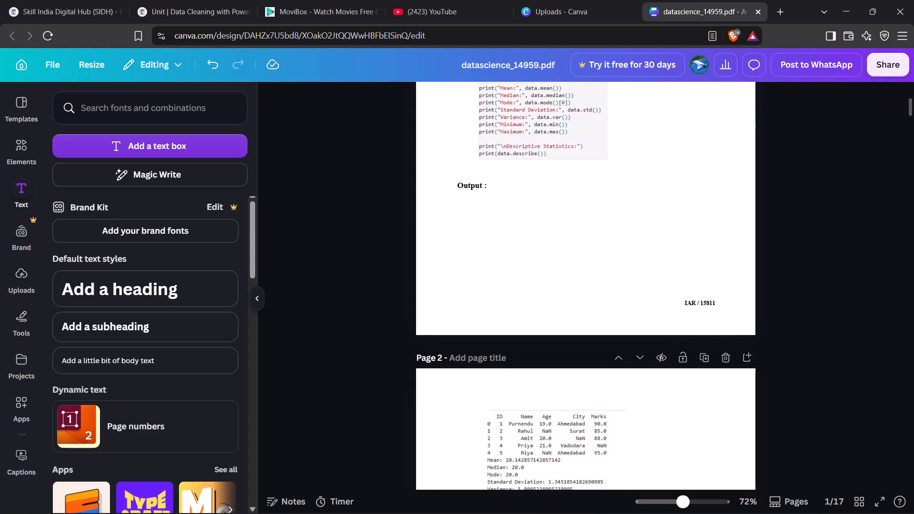
Review pages 1 through 6, covering Practicals 5 to 7, for footer text and formatting that still need changing.
scroll(720, 345, up, 3)
scroll(720, 345, down, 4)
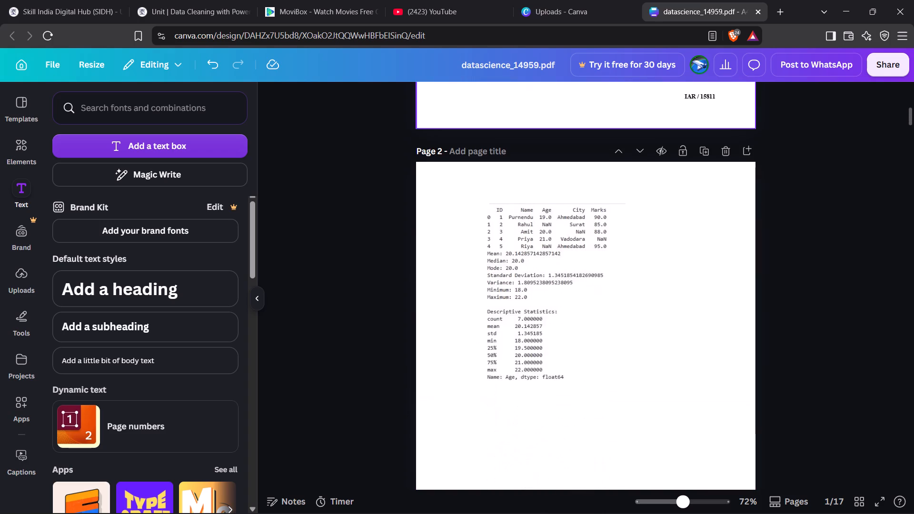
scroll(720, 345, down, 6)
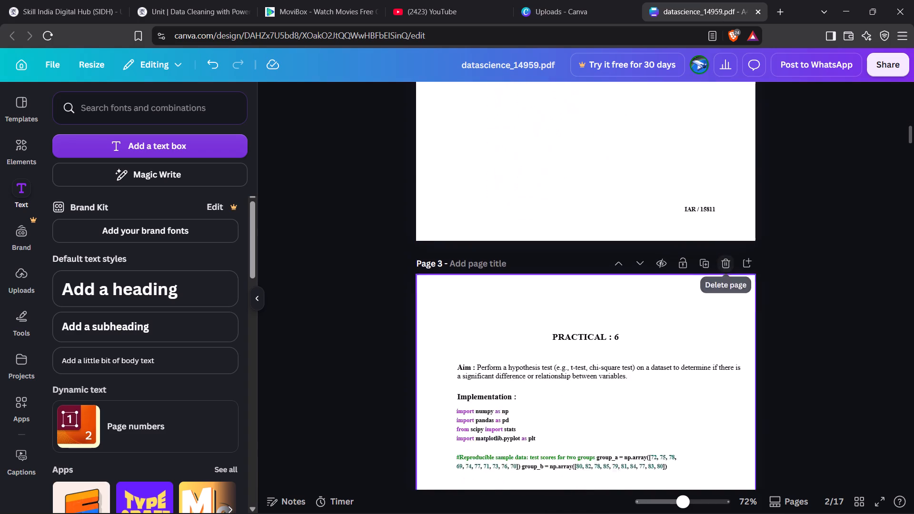
scroll(720, 345, down, 5)
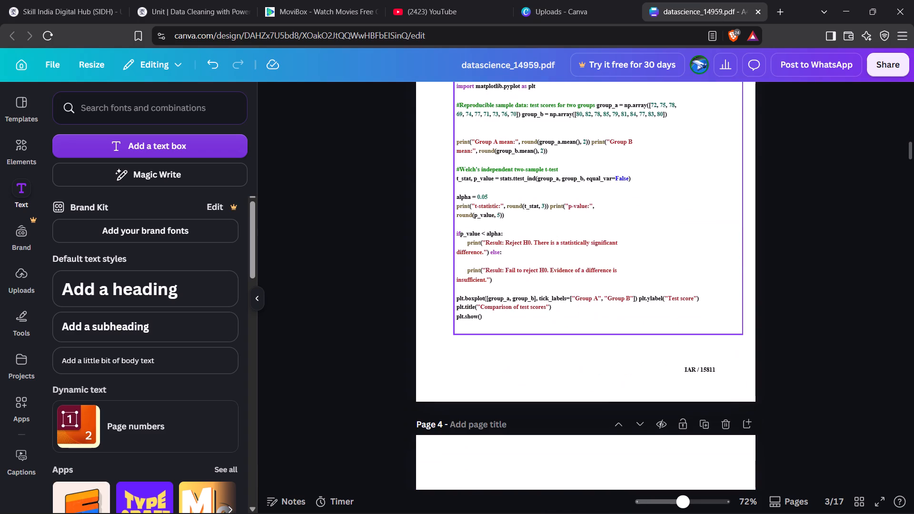
scroll(720, 345, down, 3)
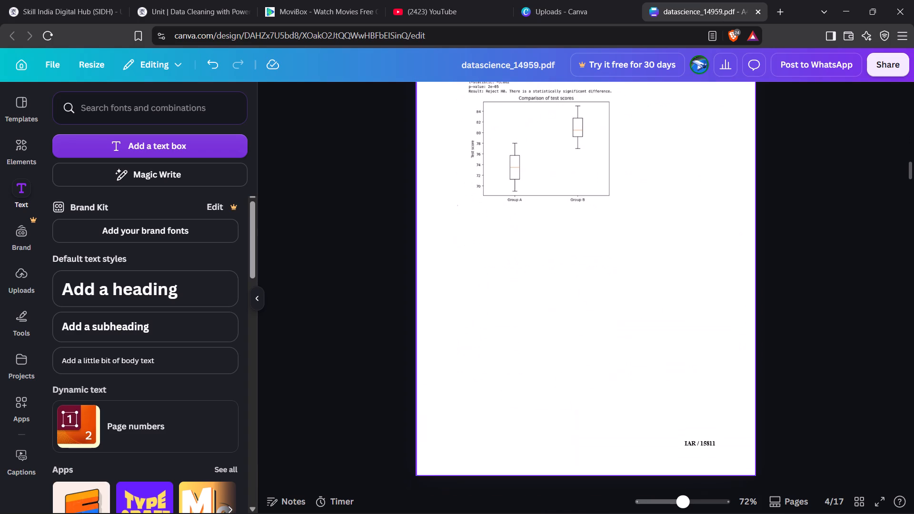
scroll(720, 345, down, 2)
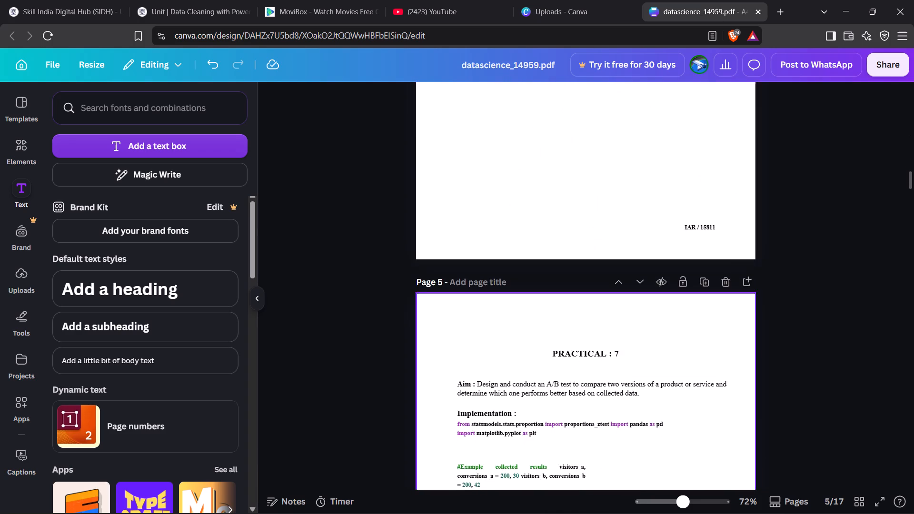
scroll(720, 345, down, 10)
scroll(720, 345, up, 1)
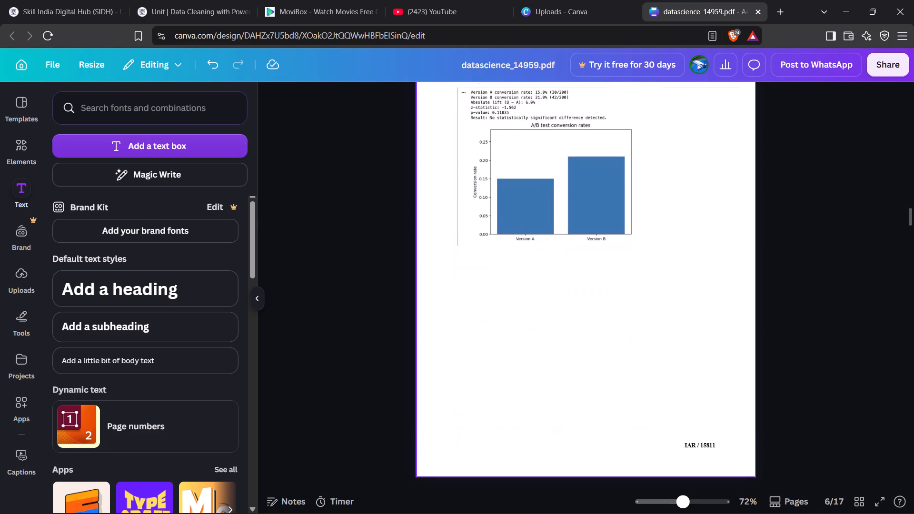
scroll(720, 345, up, 1)
scroll(720, 345, down, 2)
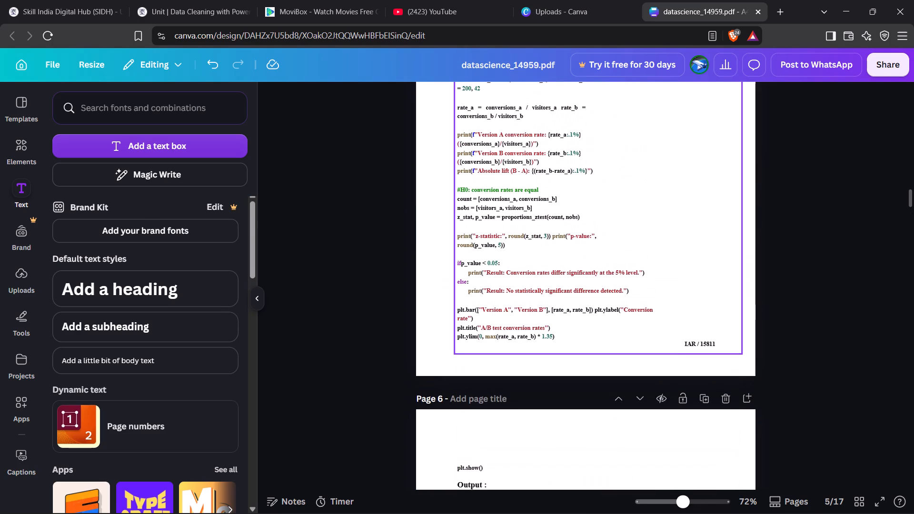
scroll(720, 345, down, 3)
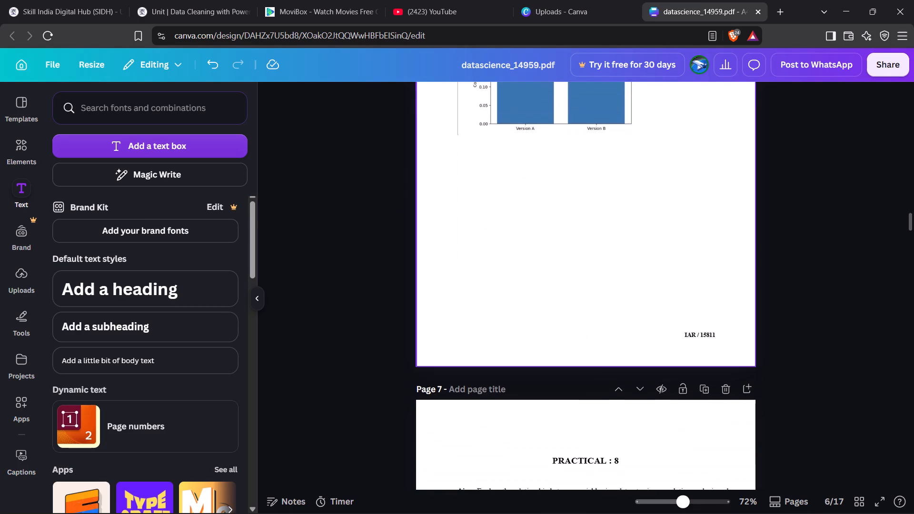
scroll(720, 345, down, 1)
scroll(720, 345, up, 4)
scroll(720, 345, down, 1)
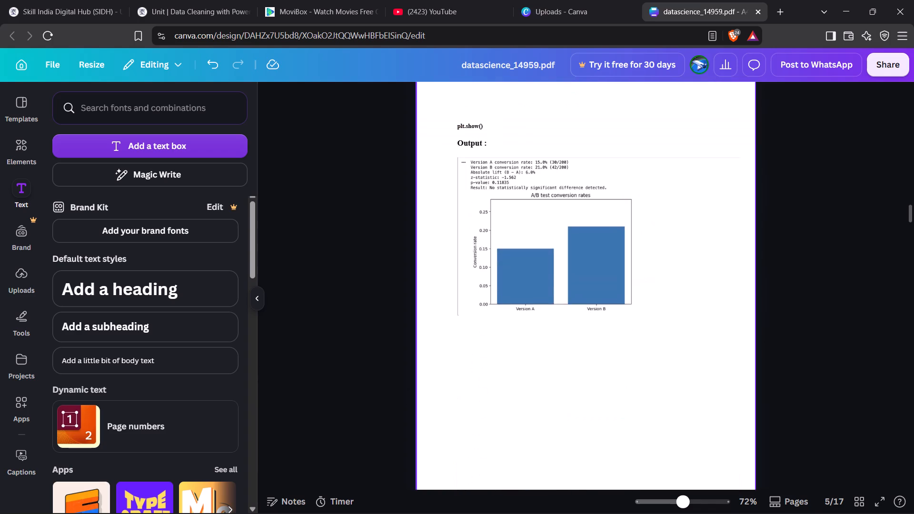
scroll(720, 345, down, 1)
scroll(720, 345, up, 7)
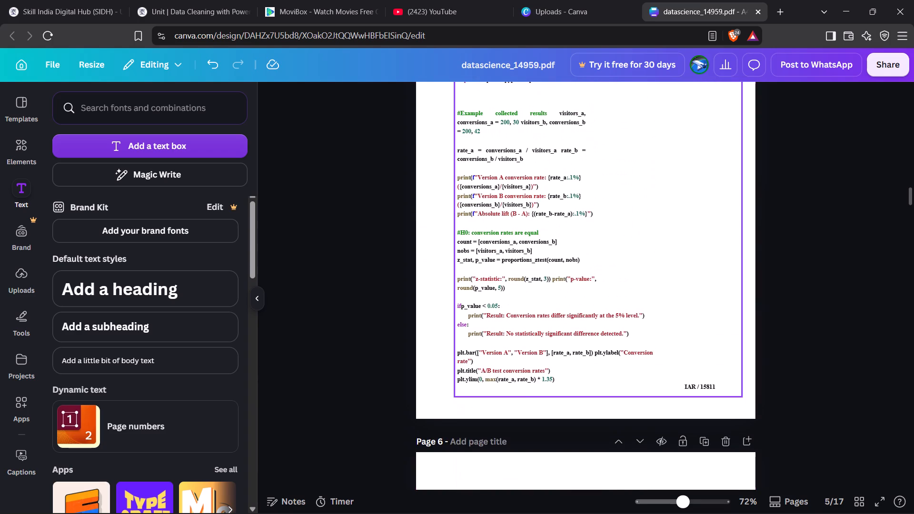
scroll(720, 345, up, 9)
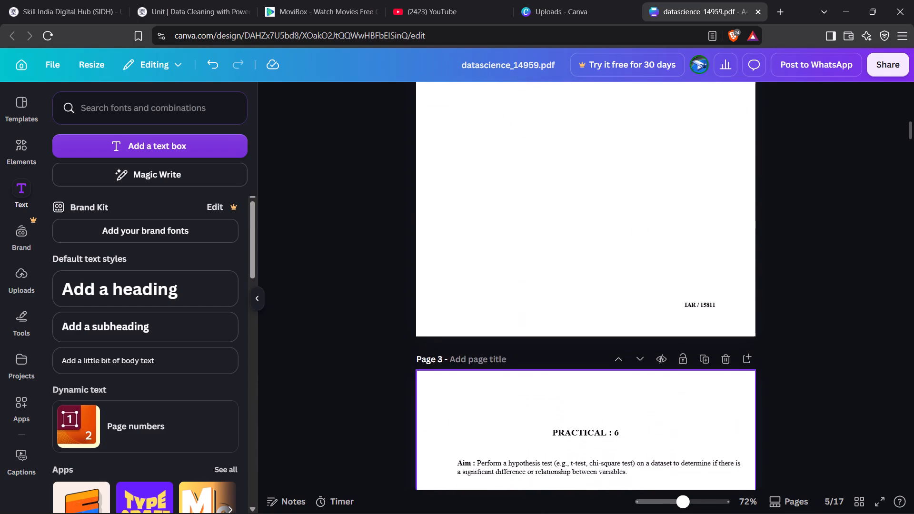
scroll(720, 345, up, 2)
scroll(720, 345, down, 7)
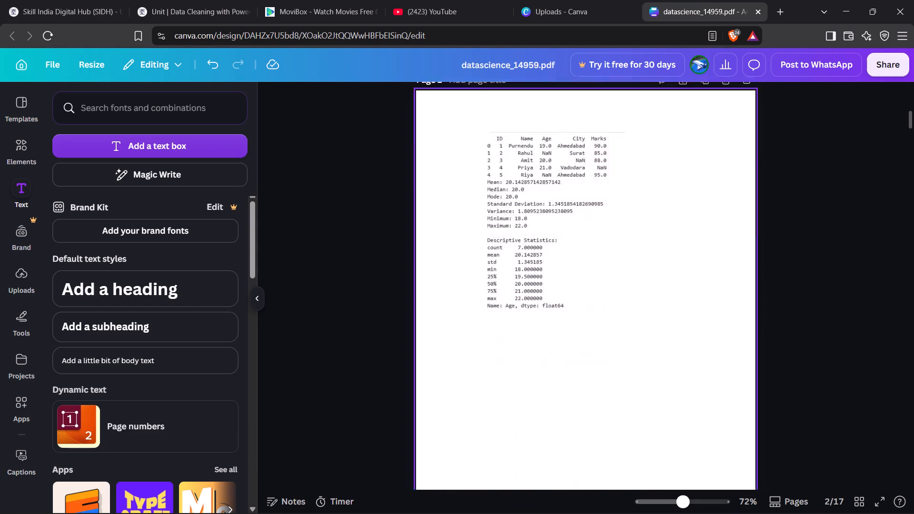
scroll(720, 345, down, 4)
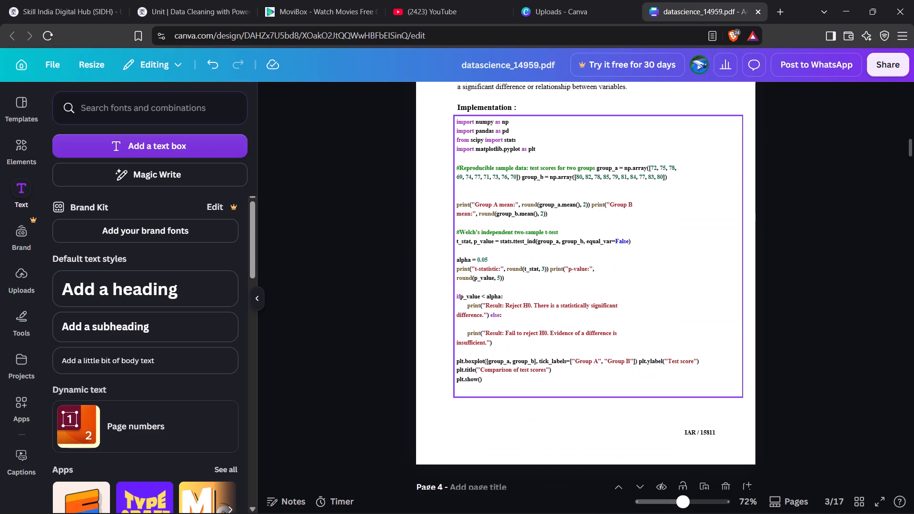
Remove the bold formatting from all text on page 3, the Practical 6 implementation page.
click(648, 347)
key(ctrl+a)
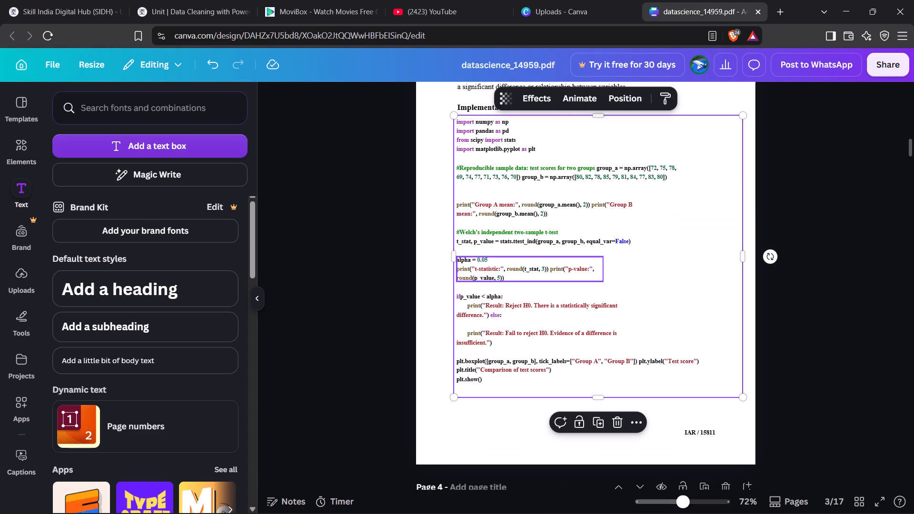
key(ctrl+a)
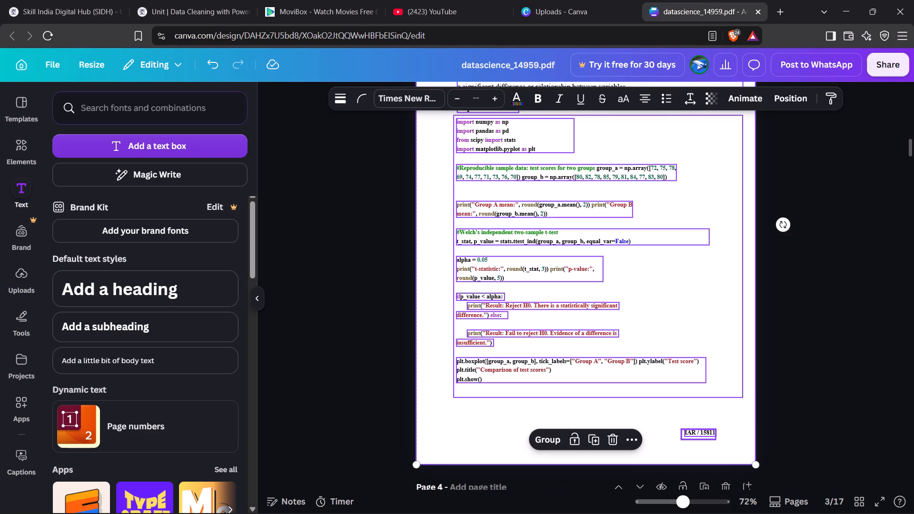
click(539, 93)
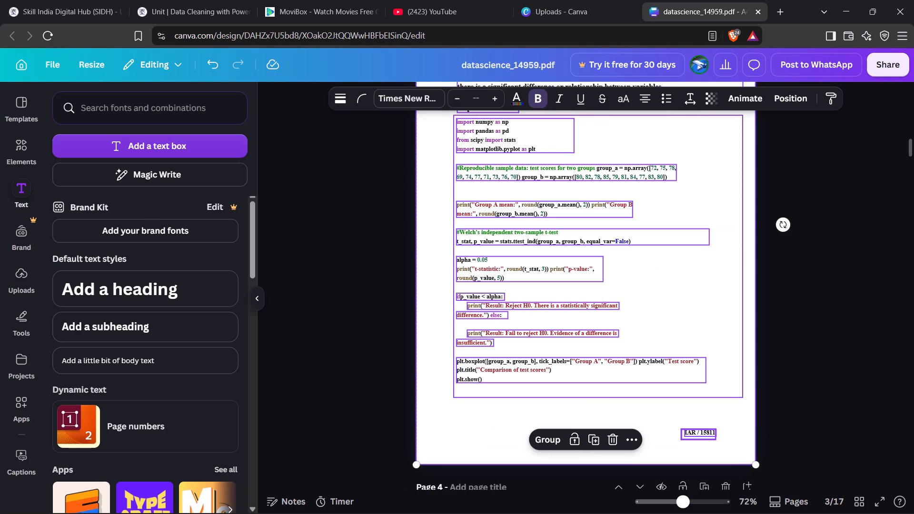
click(539, 93)
scroll(619, 139, right, 1)
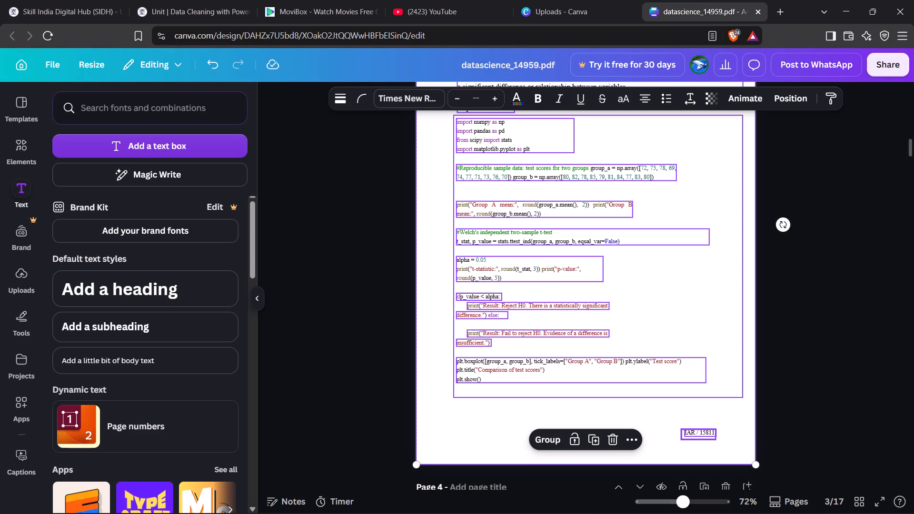
click(833, 188)
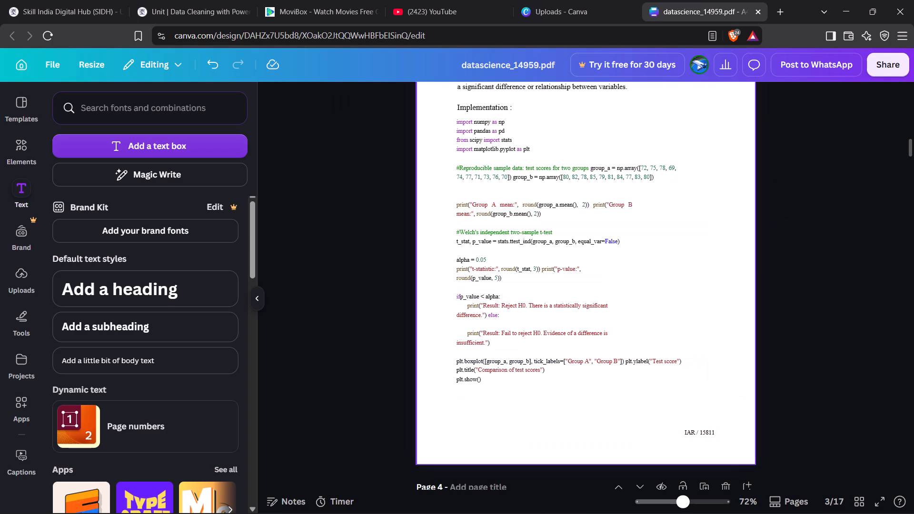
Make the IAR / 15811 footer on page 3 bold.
scroll(691, 210, up, 3)
scroll(691, 210, down, 1)
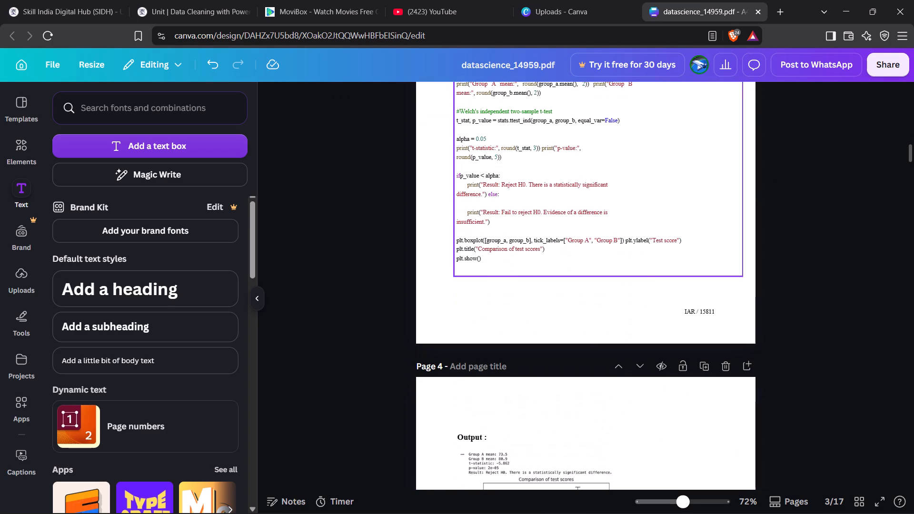
scroll(691, 210, right, 1)
scroll(705, 316, up, 2)
scroll(705, 316, down, 1)
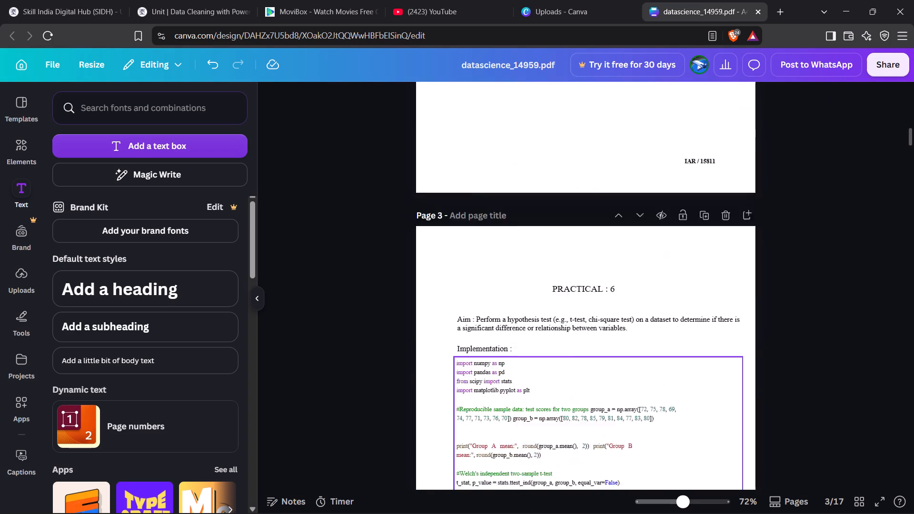
scroll(705, 316, down, 1)
click(708, 368)
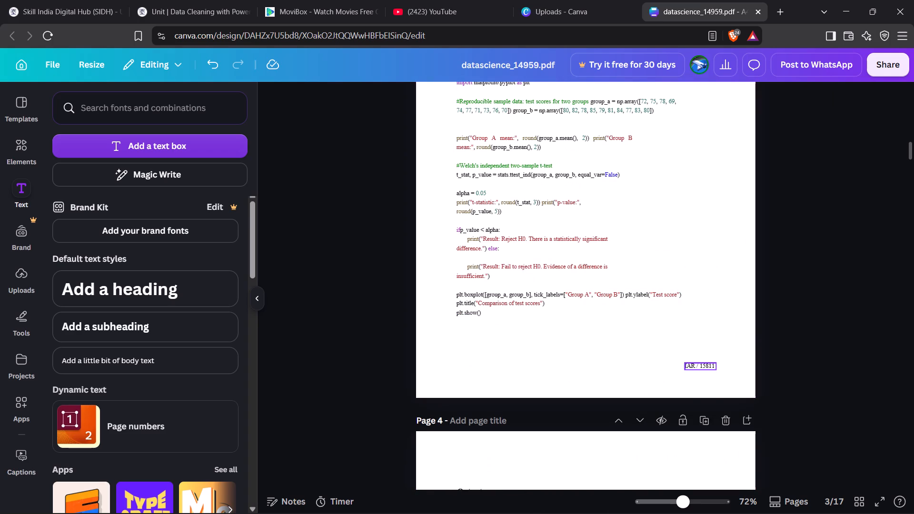
click(504, 97)
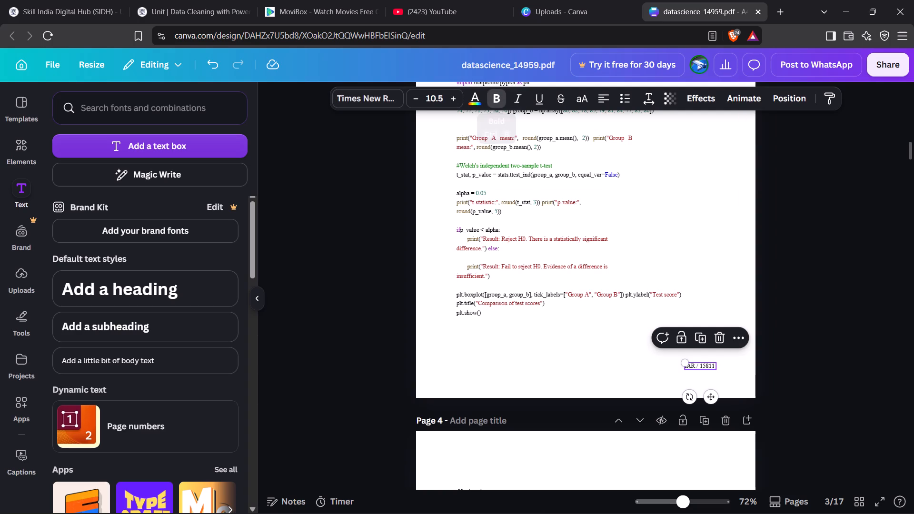
click(807, 171)
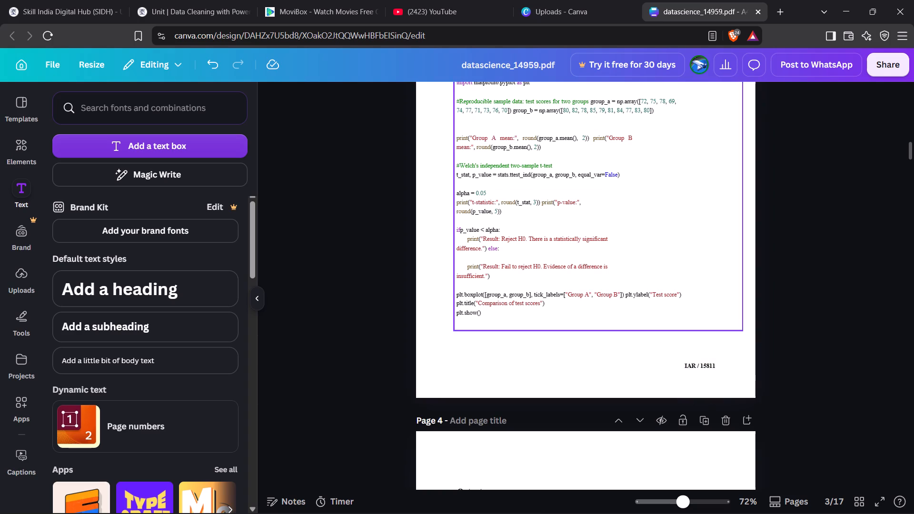
Review pages 1 to 3, comparing the text weight of the Practical 5 and Practical 6 headings, aims, code and footers.
scroll(613, 220, up, 10)
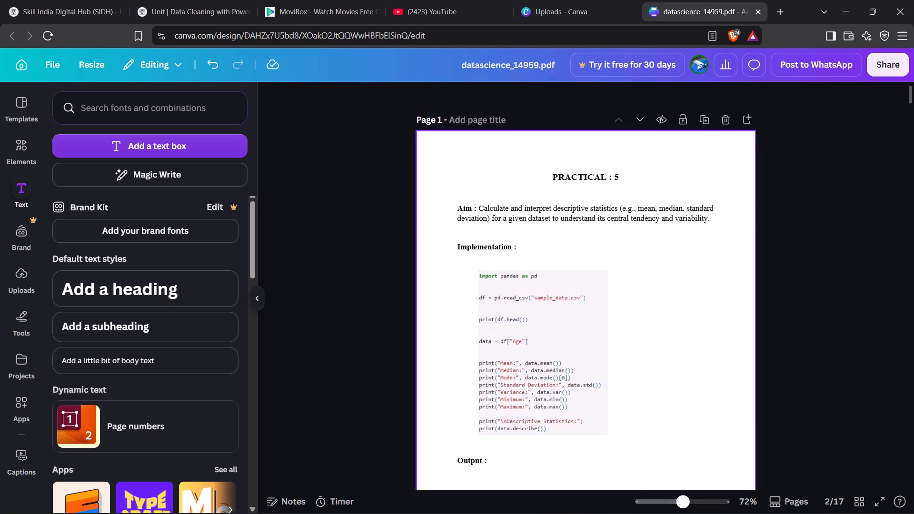
scroll(613, 220, down, 8)
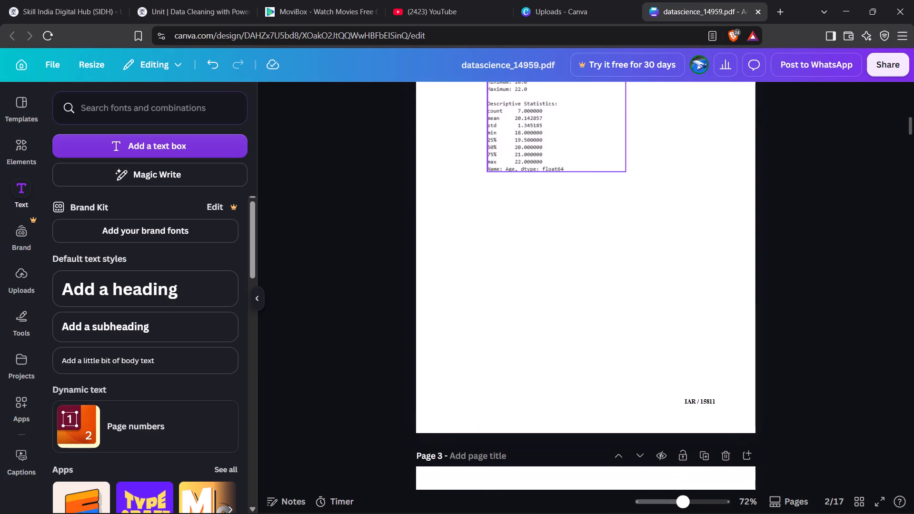
scroll(613, 220, down, 4)
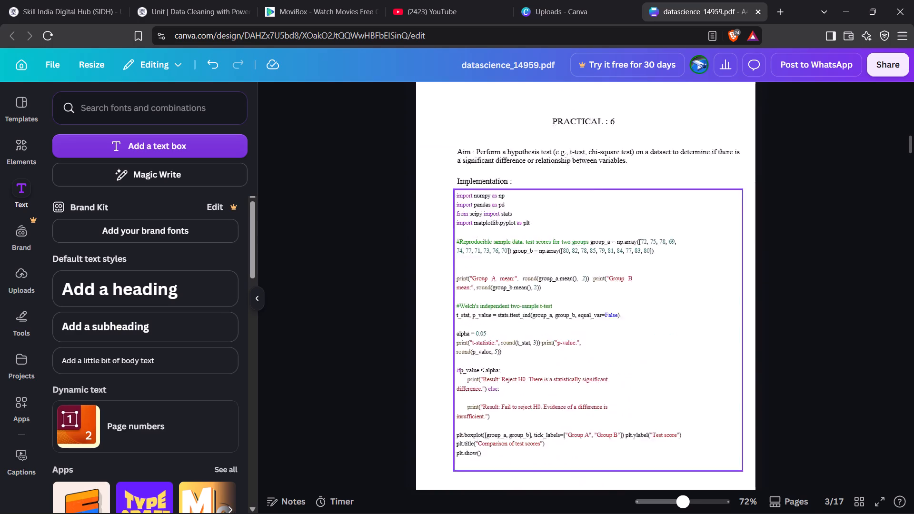
scroll(613, 220, down, 1)
scroll(613, 220, up, 2)
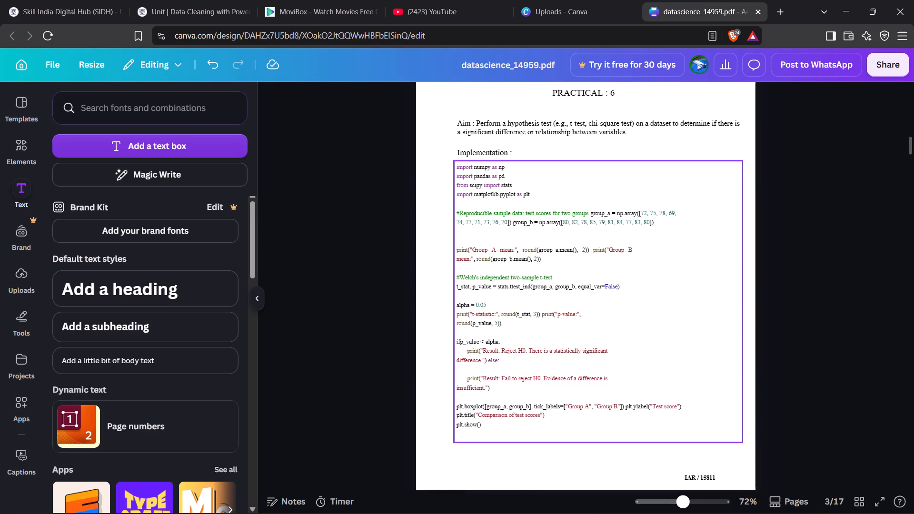
click(533, 192)
scroll(584, 263, up, 2)
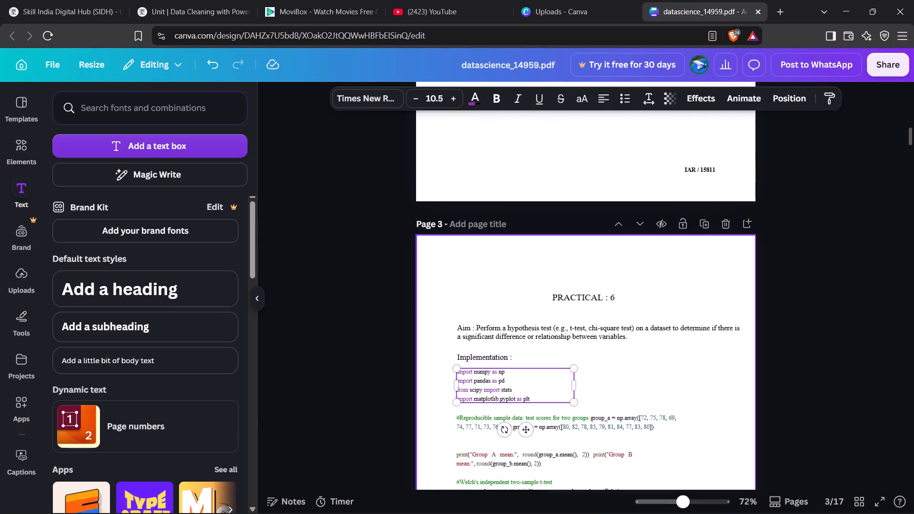
scroll(584, 263, up, 6)
Remove the bold formatting from all text on page 5, the Practical 7 implementation page.
scroll(584, 263, down, 12)
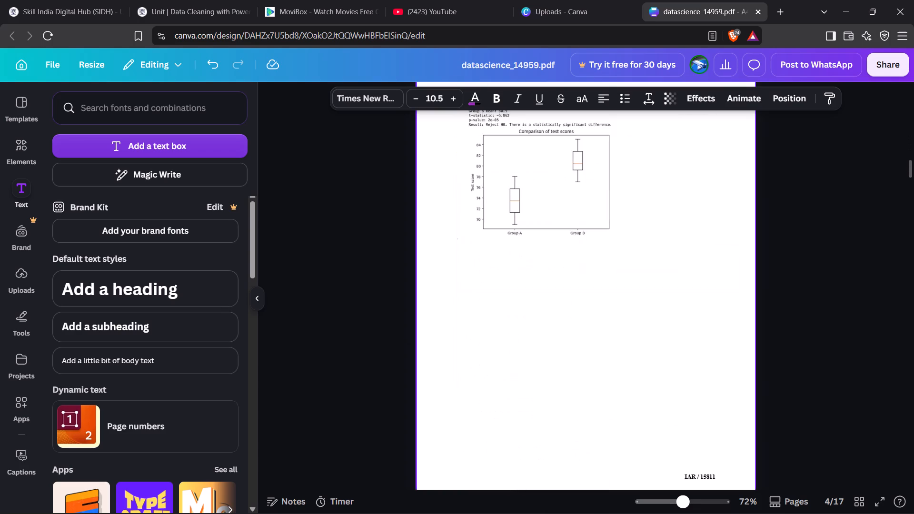
scroll(584, 263, down, 4)
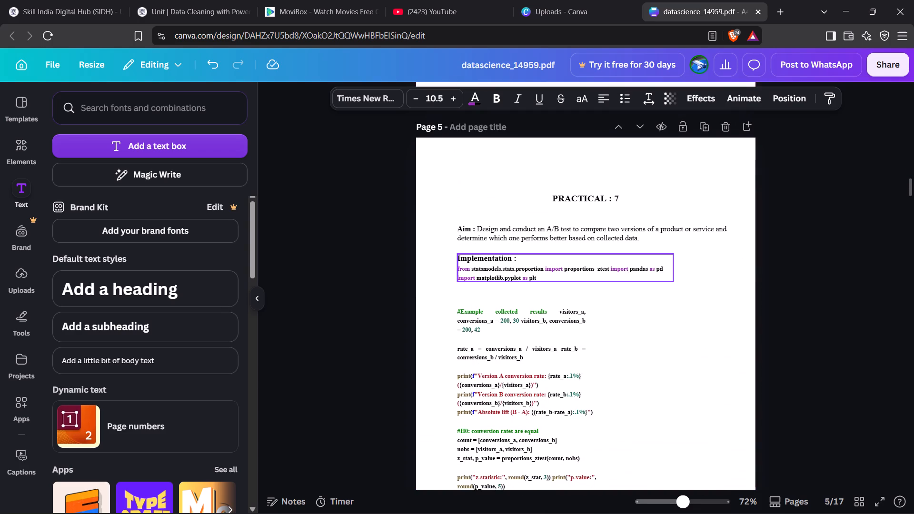
key(ctrl+a)
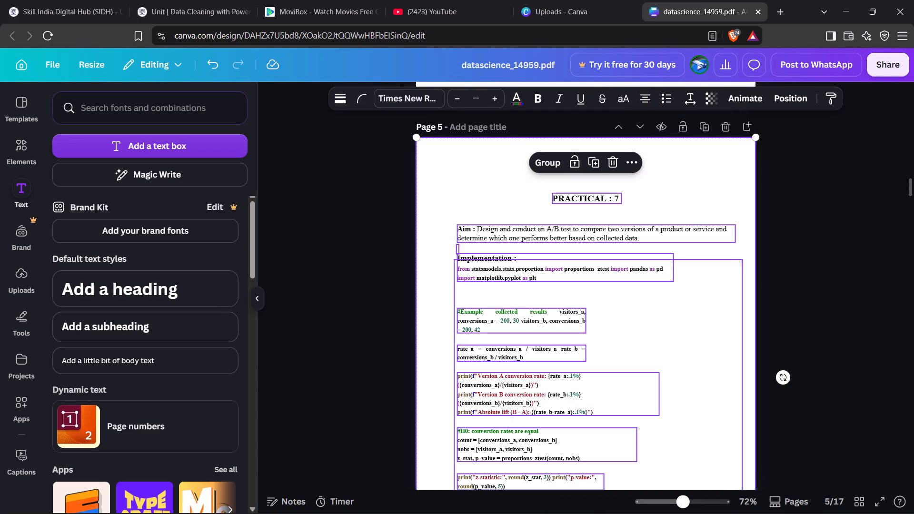
click(532, 101)
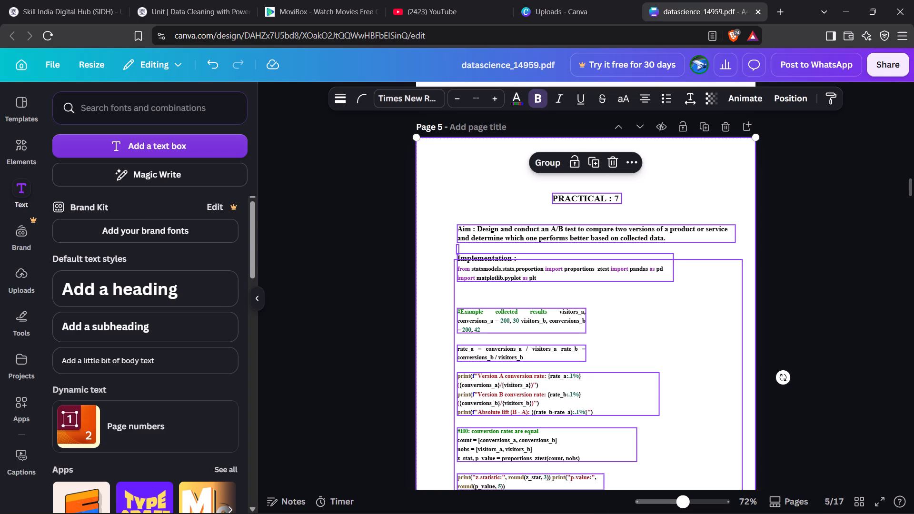
click(532, 101)
click(351, 346)
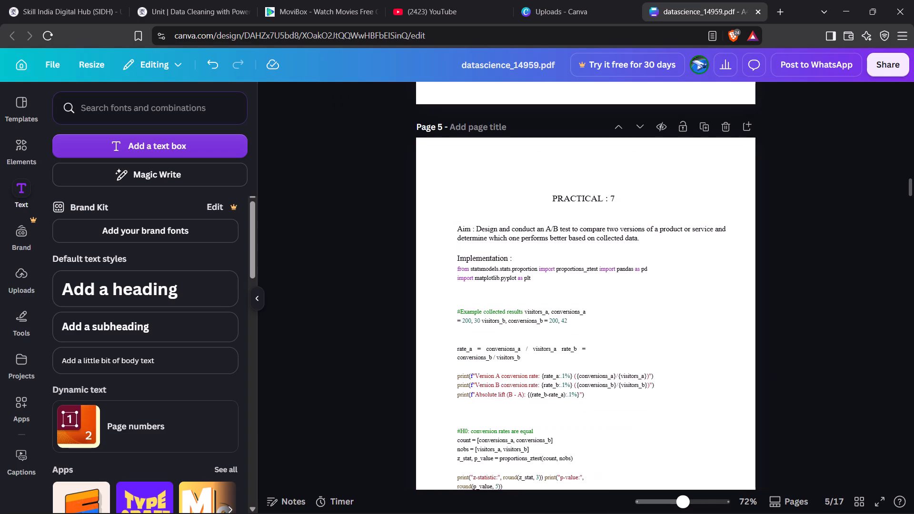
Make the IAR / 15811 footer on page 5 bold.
scroll(351, 346, down, 2)
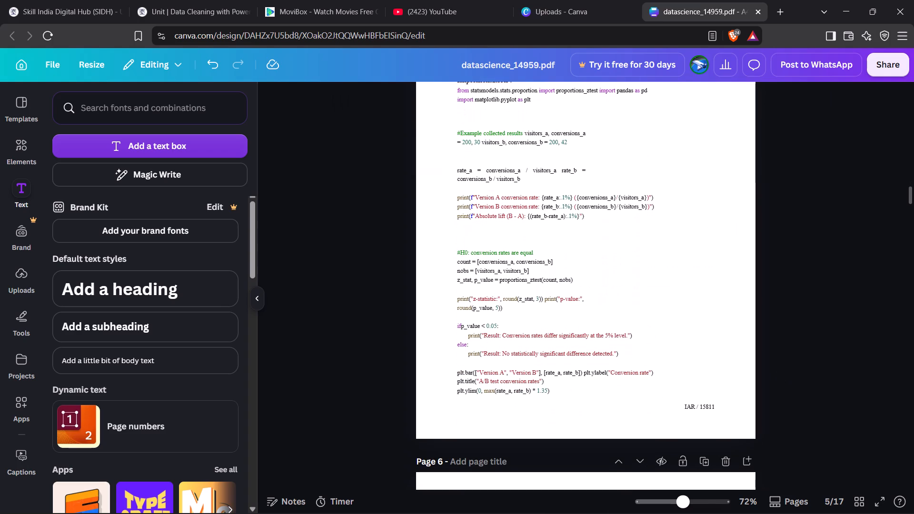
scroll(351, 346, down, 1)
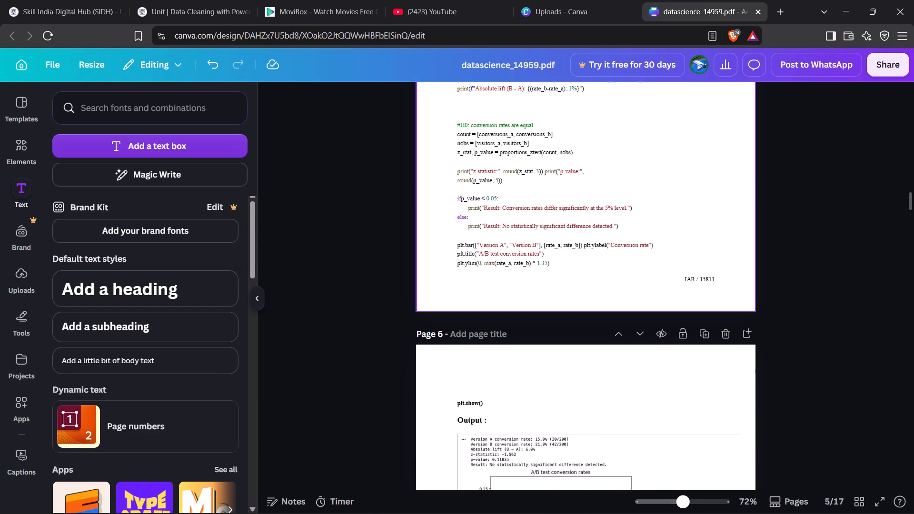
click(689, 274)
click(700, 280)
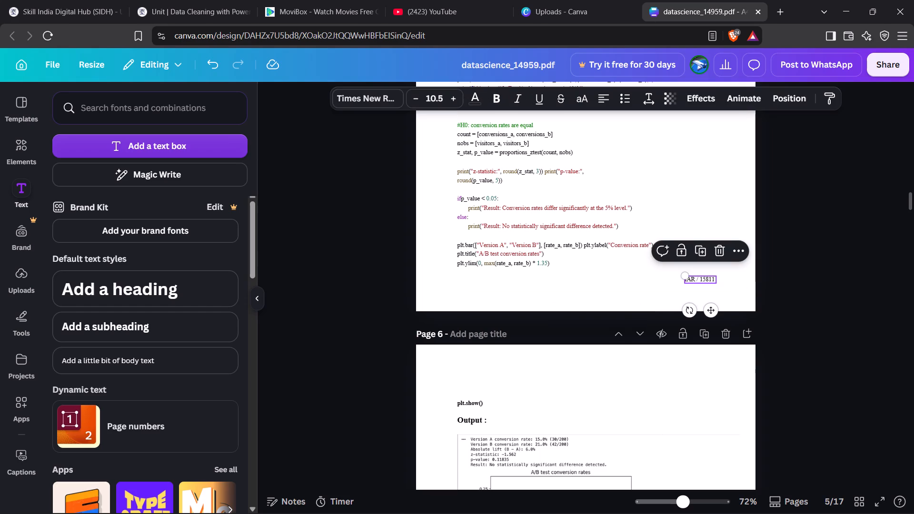
click(498, 102)
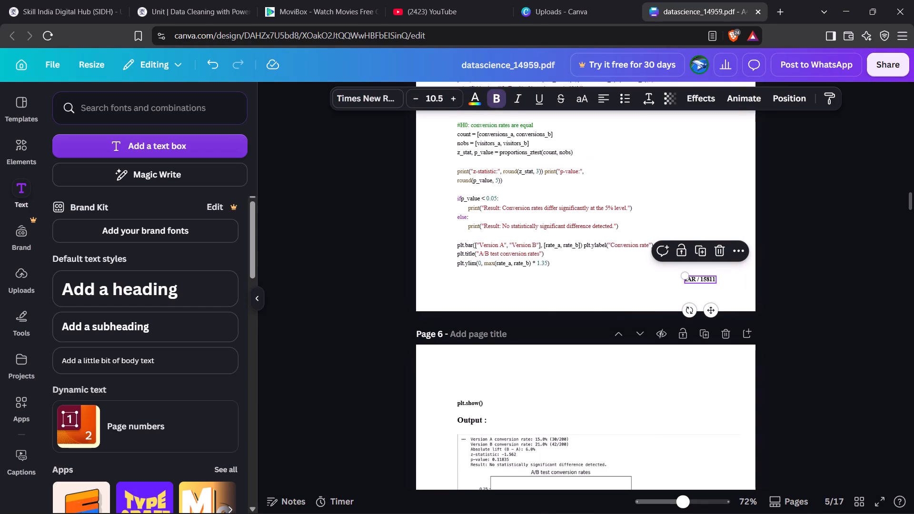
Make the whole Aim paragraph of Practical 5 on page 1 bold.
scroll(498, 102, up, 5)
scroll(477, 200, up, 14)
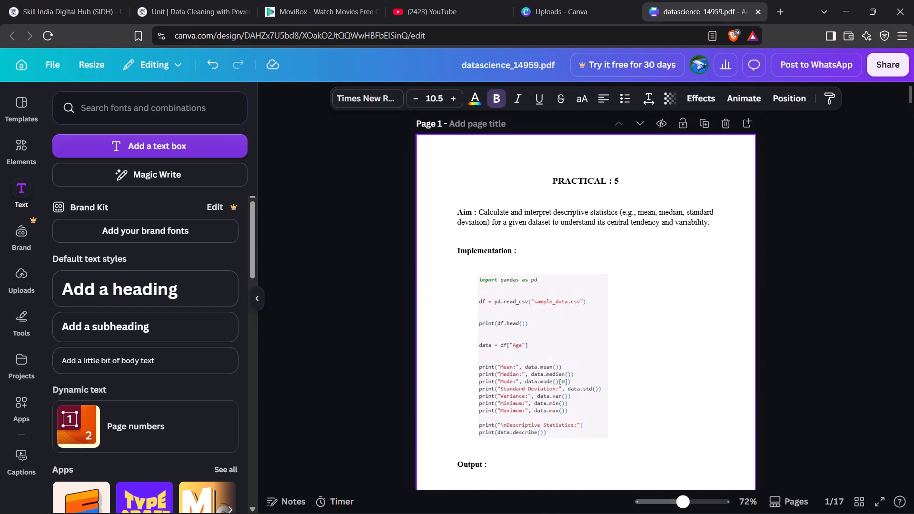
click(495, 224)
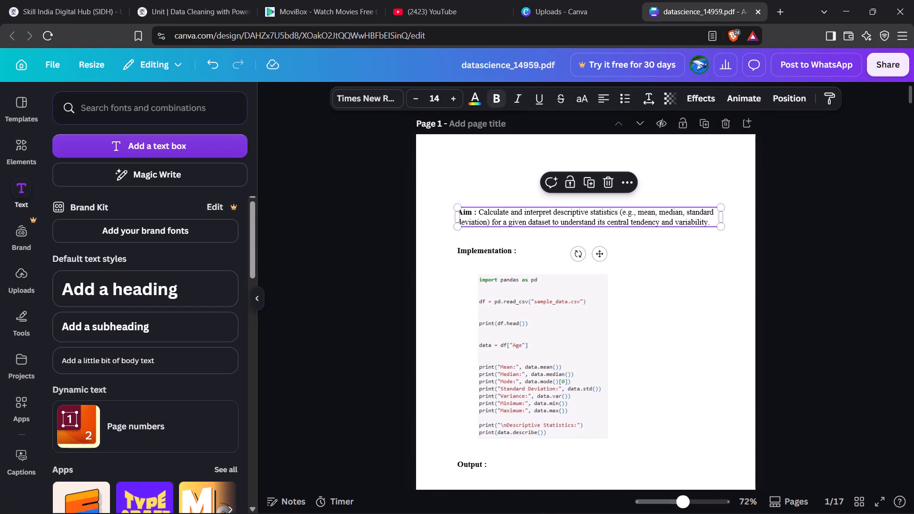
click(495, 93)
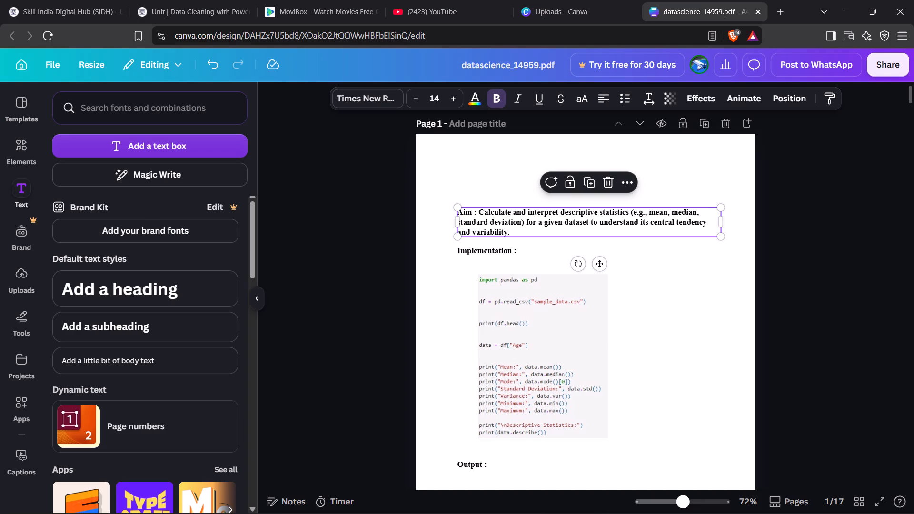
click(401, 257)
Make the whole Aim paragraph of Practical 6 on page 3 bold.
scroll(401, 257, down, 3)
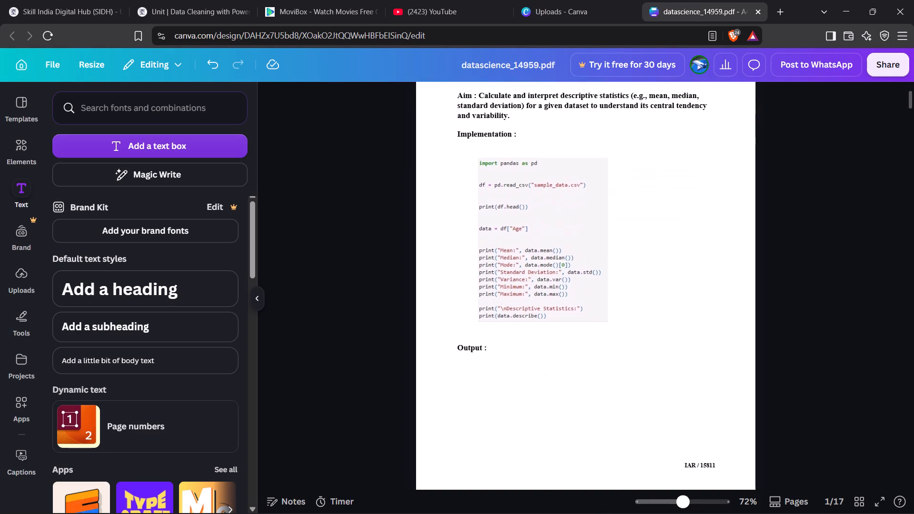
scroll(401, 257, down, 4)
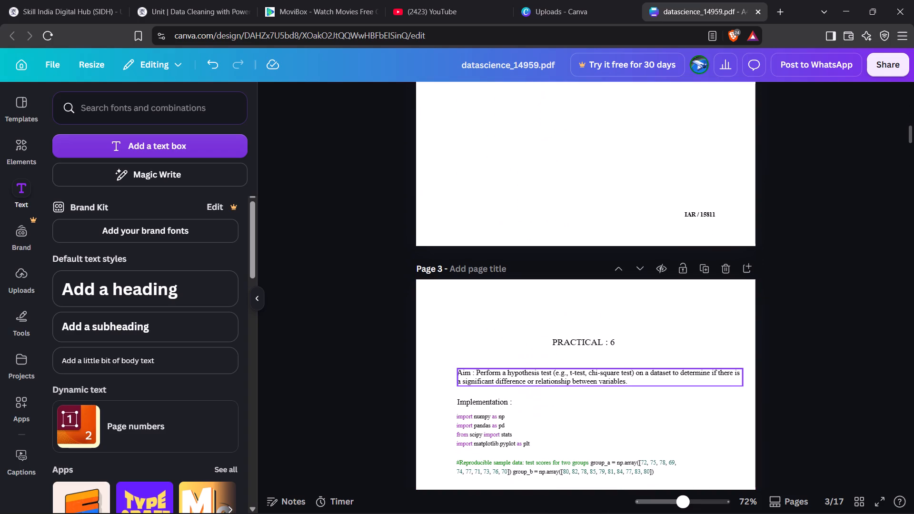
click(489, 374)
click(498, 98)
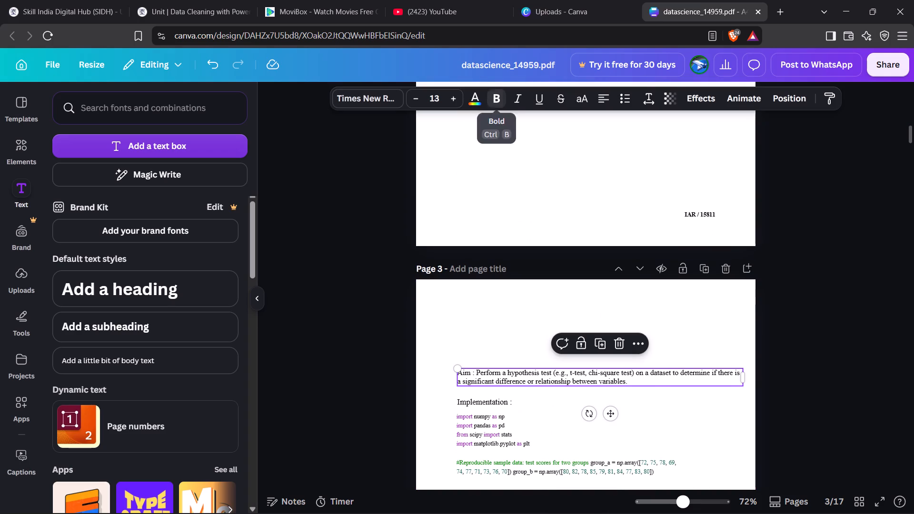
Make the whole Aim paragraph of Practical 7 on page 5 bold.
scroll(463, 292, down, 5)
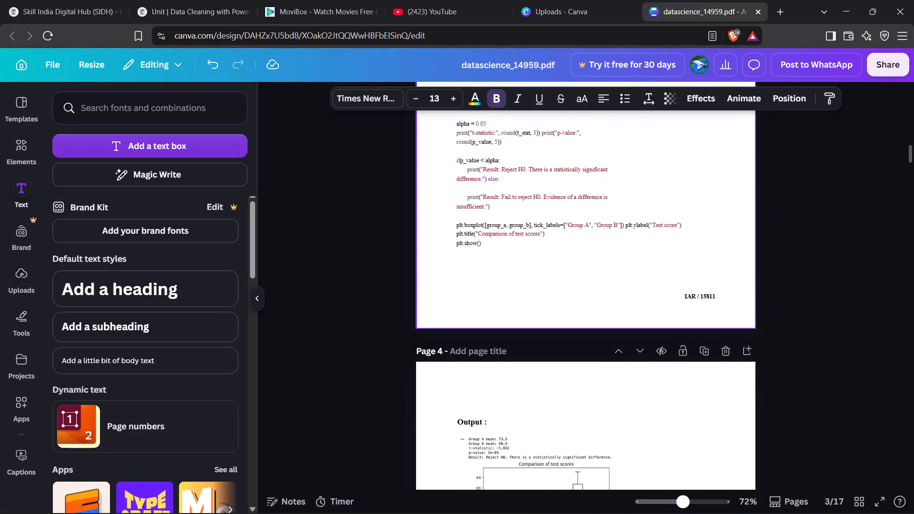
scroll(463, 292, down, 7)
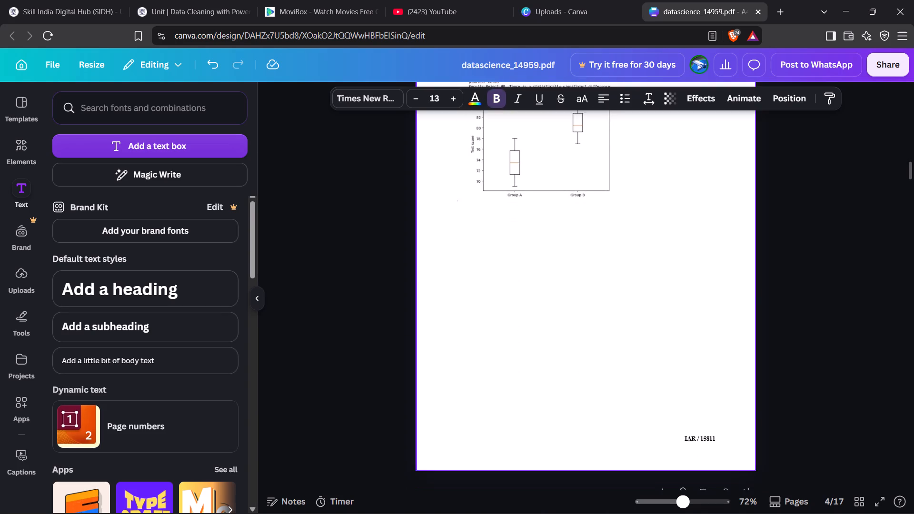
scroll(463, 292, down, 2)
click(483, 345)
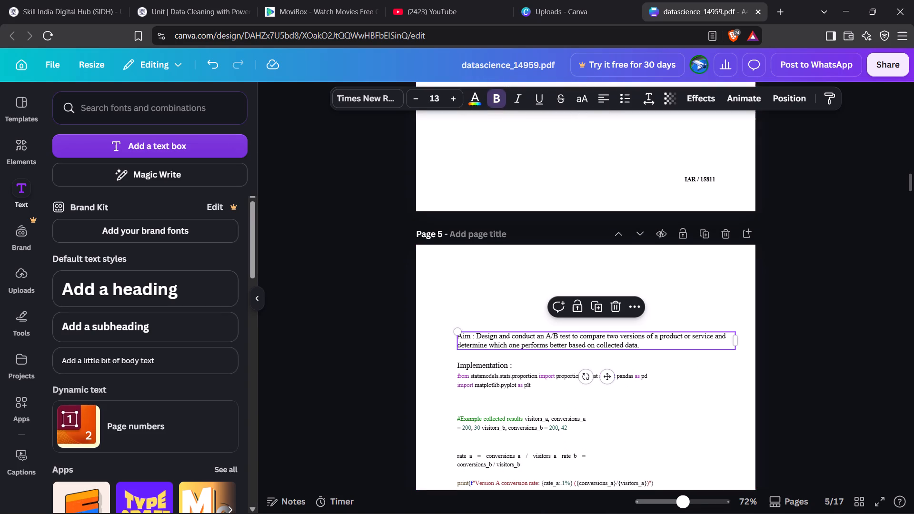
click(493, 99)
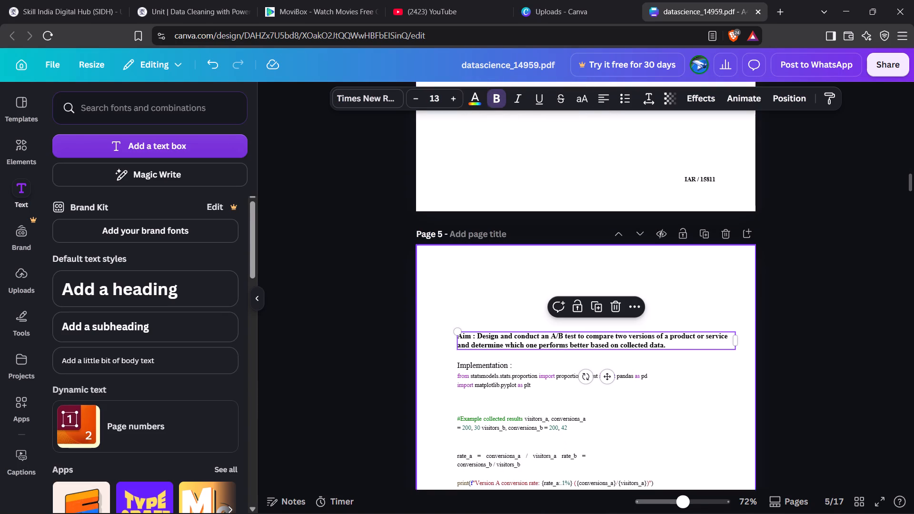
scroll(506, 264, up, 7)
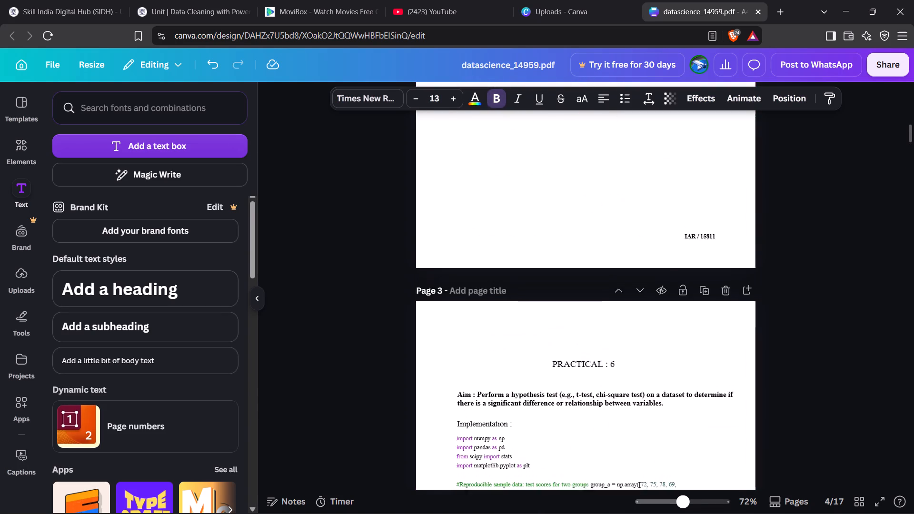
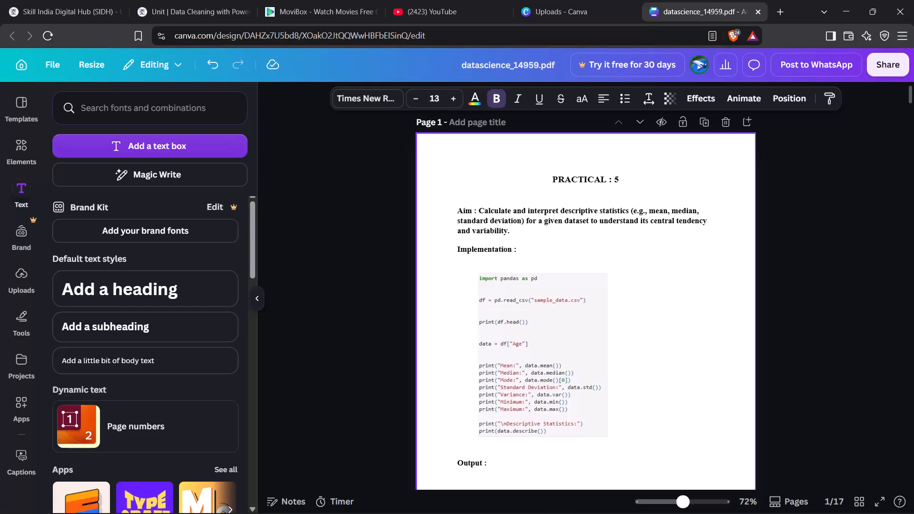
Make the PRACTICAL : 6 heading on page 3 bold.
scroll(540, 266, down, 3)
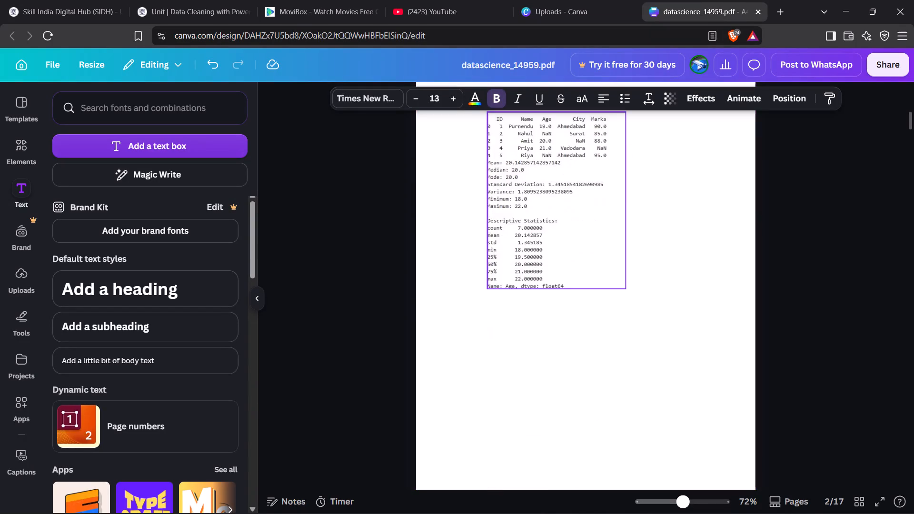
scroll(540, 266, down, 4)
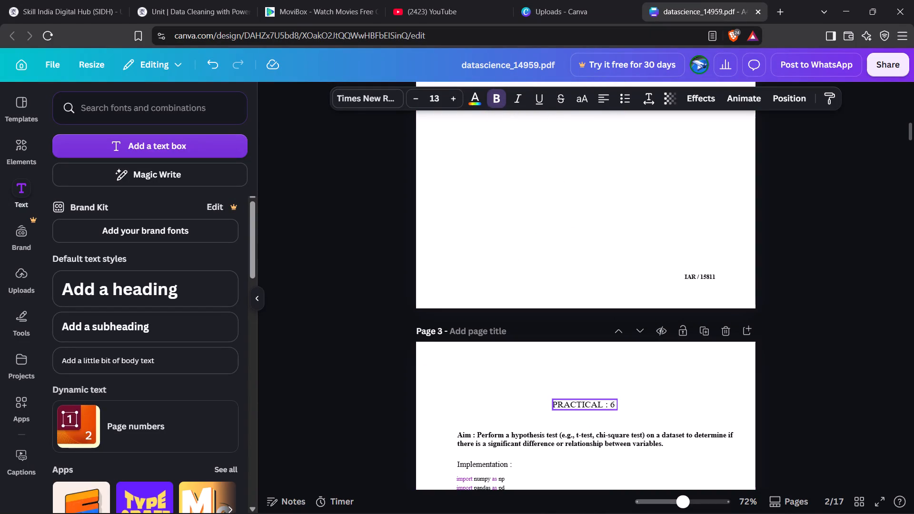
click(582, 405)
click(500, 106)
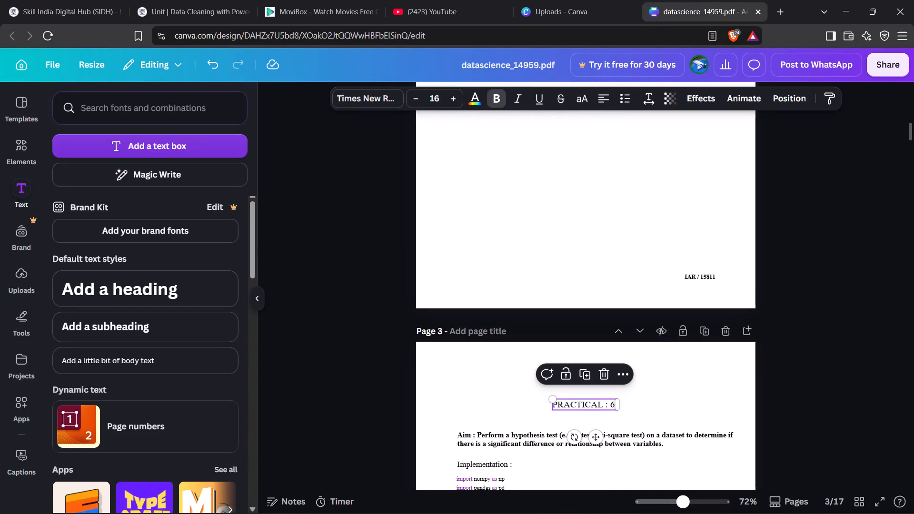
Make the PRACTICAL : 7 heading on page 5 bold.
scroll(505, 257, down, 6)
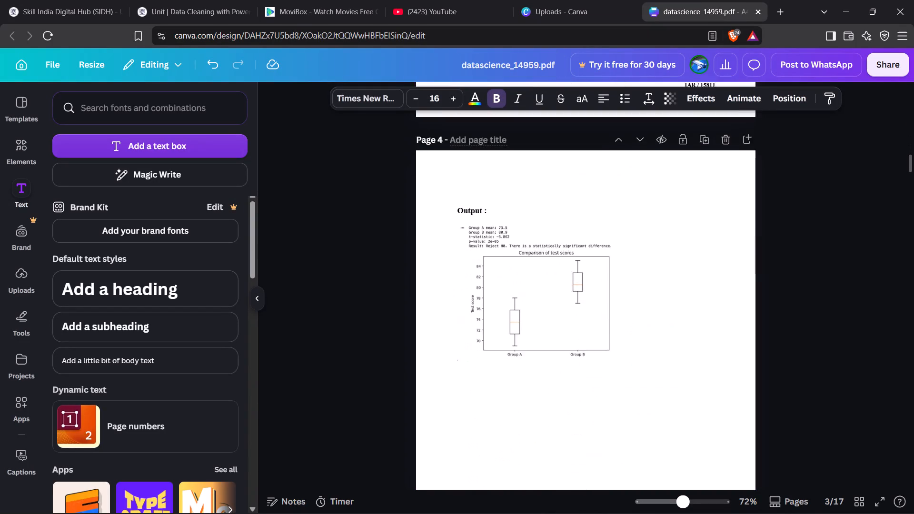
scroll(505, 257, down, 7)
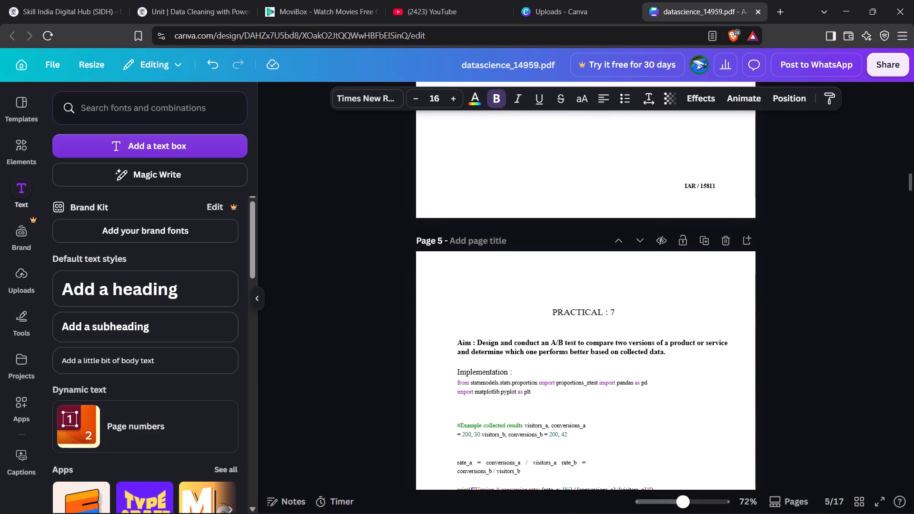
click(592, 313)
click(501, 93)
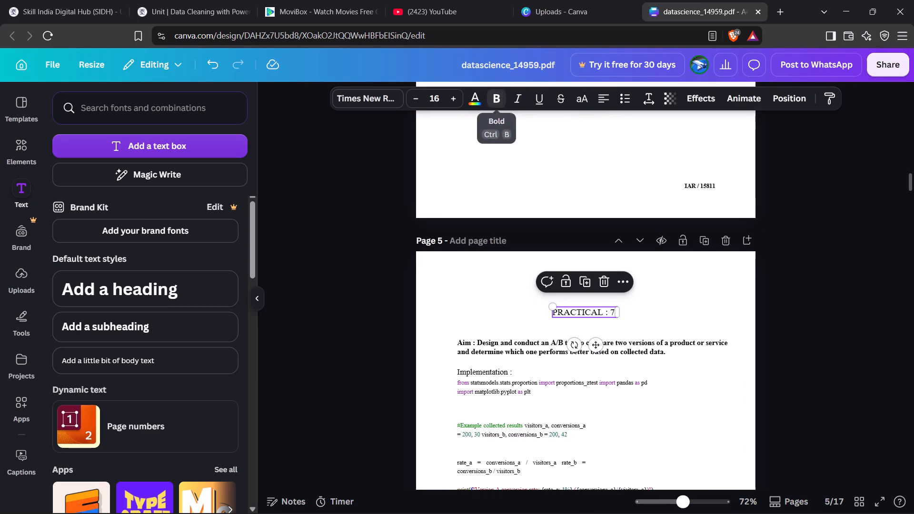
Make only the "Implementation :" line in the text box above the Practical 7 code on page 5 bold.
scroll(518, 240, down, 4)
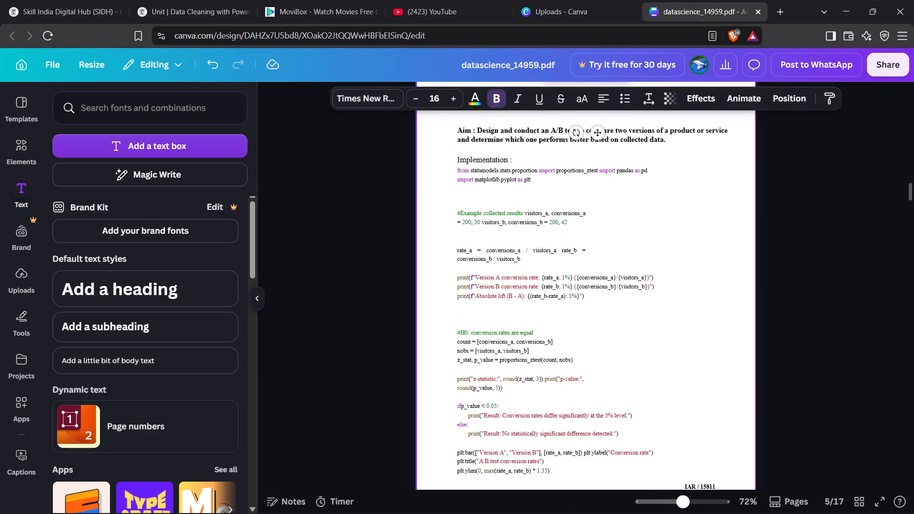
click(493, 155)
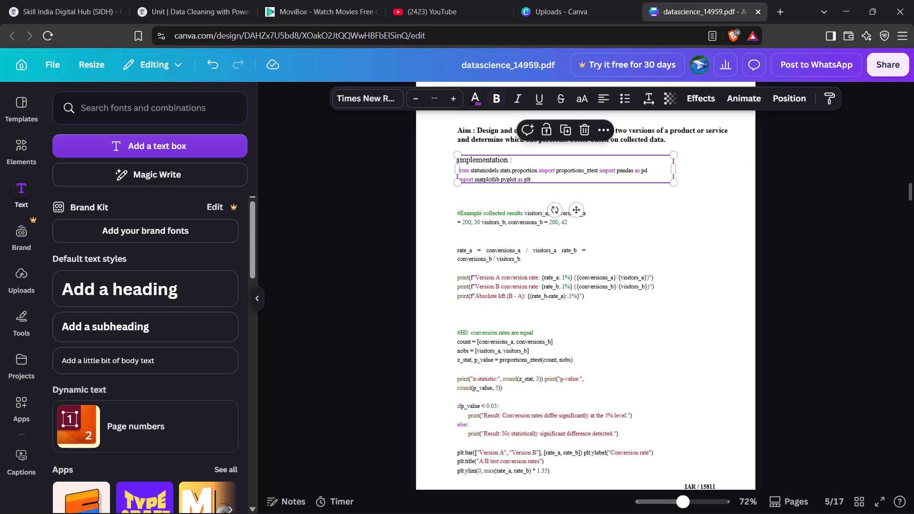
click(497, 158)
click(512, 156)
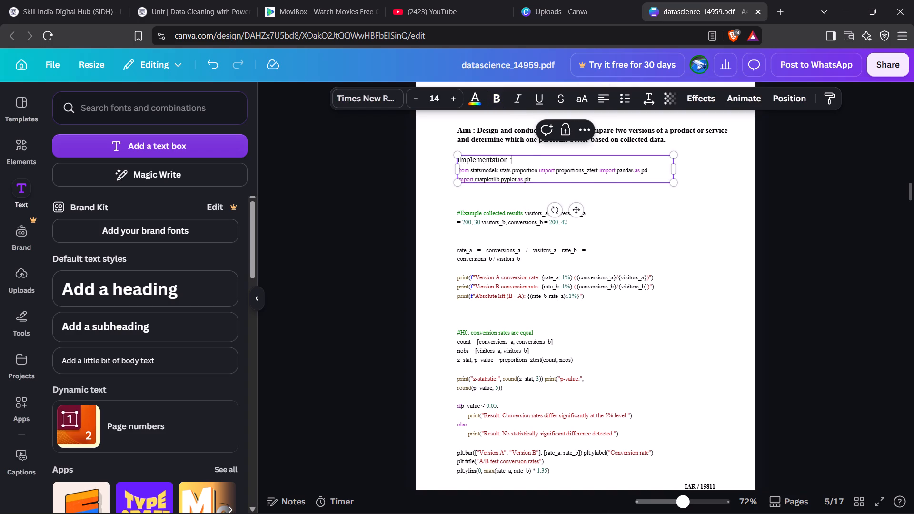
drag(515, 160, 458, 165)
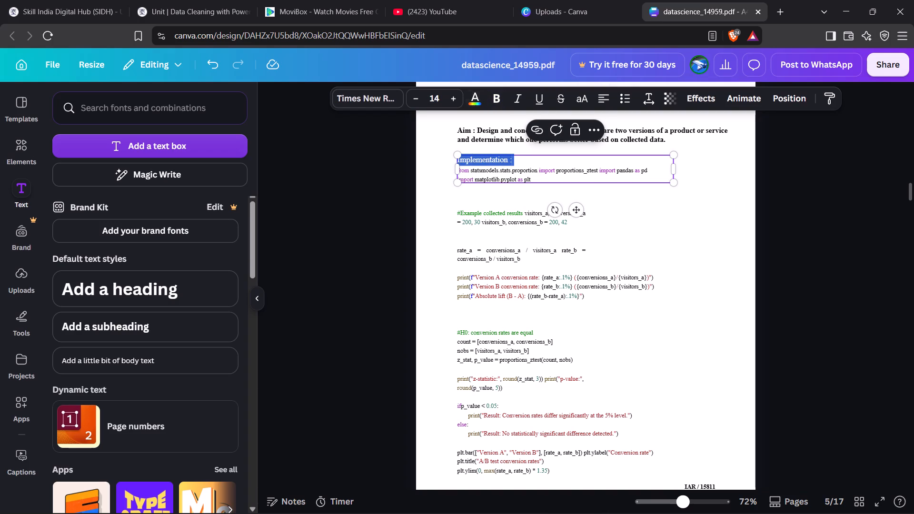
click(494, 93)
click(424, 218)
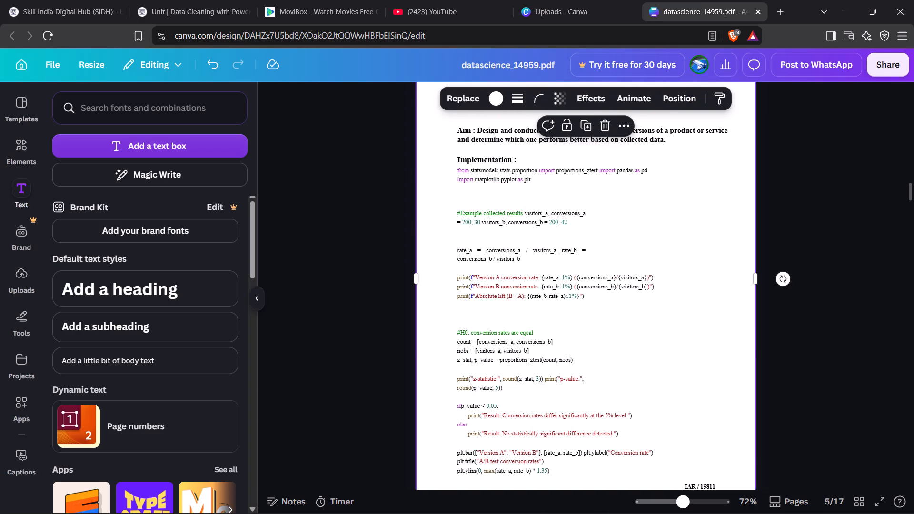
Make the "Implementation :" heading of Practical 6 on page 3 bold.
scroll(380, 222, up, 11)
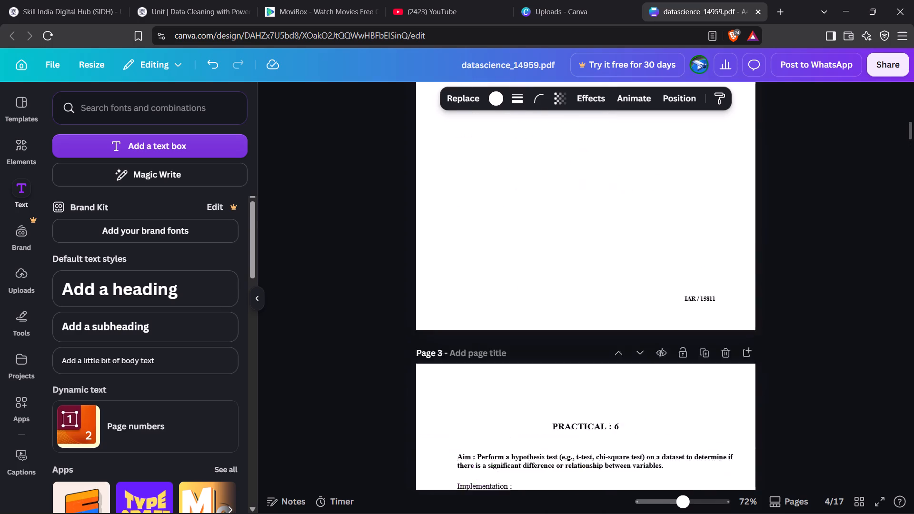
scroll(380, 222, up, 9)
scroll(401, 246, down, 4)
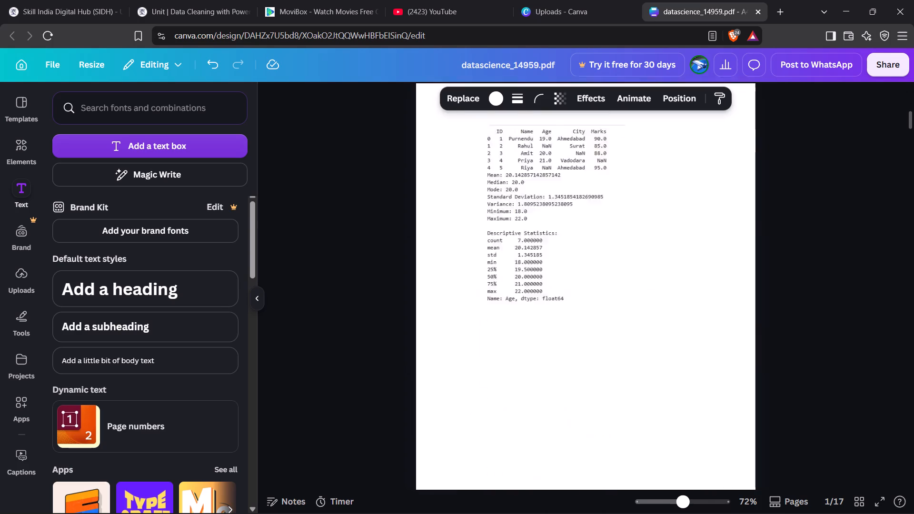
scroll(401, 246, down, 5)
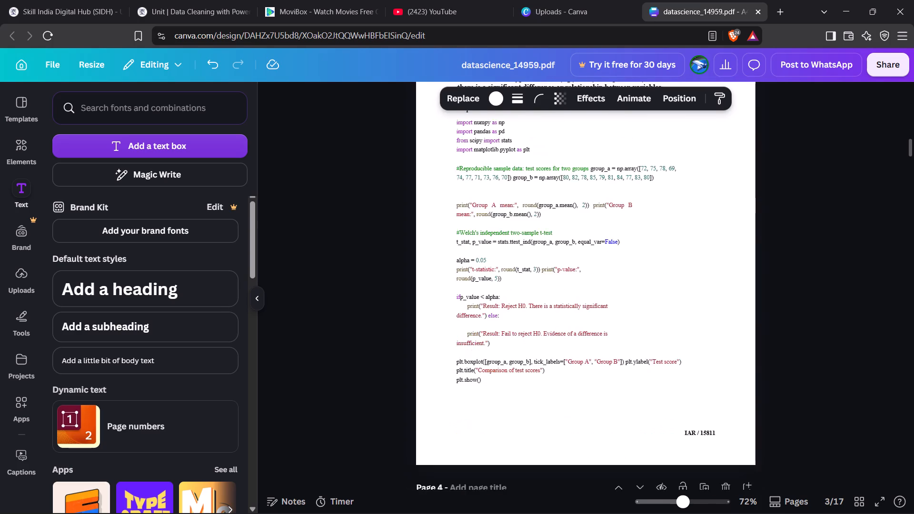
click(486, 228)
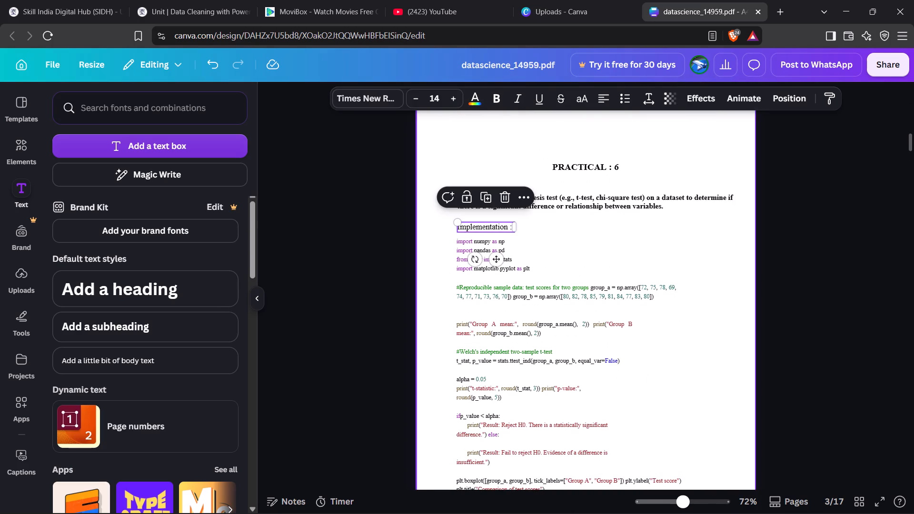
click(495, 100)
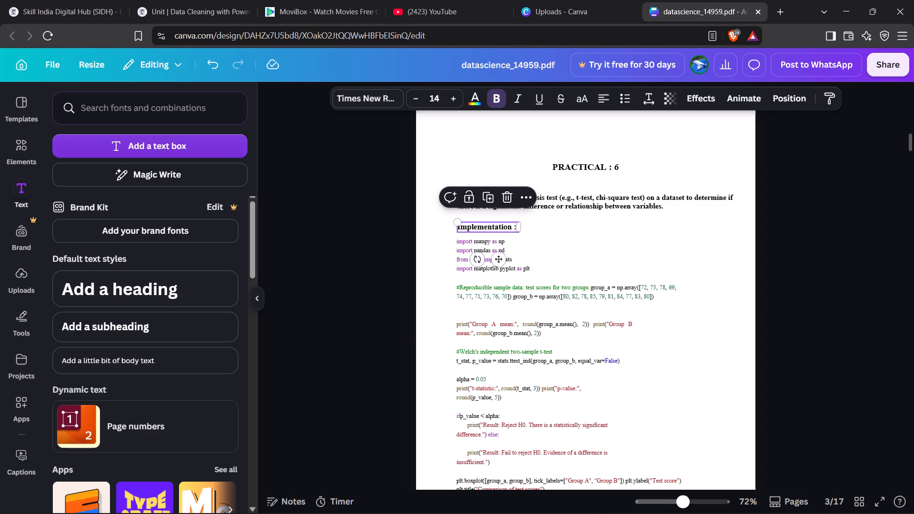
click(411, 308)
Review the headings and footers on the pages of Practicals 5 to 7, ending back at page 1.
scroll(411, 308, down, 5)
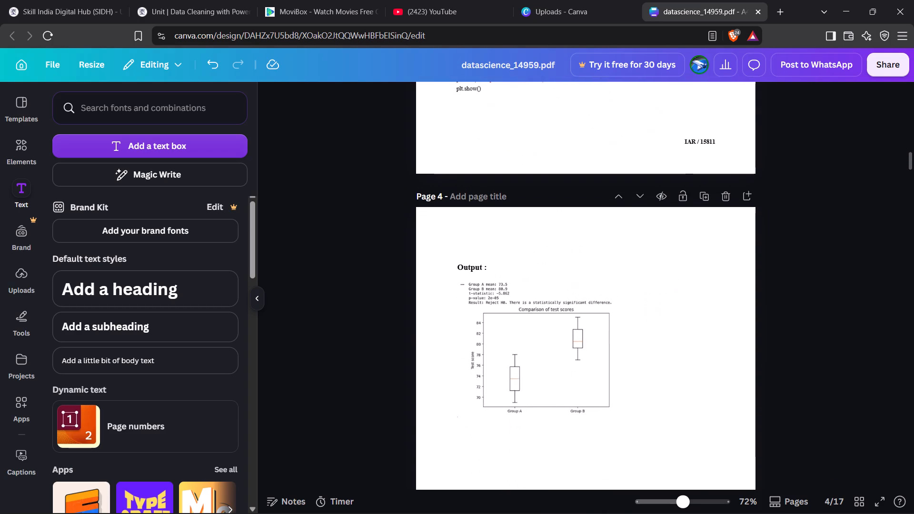
scroll(411, 308, down, 5)
scroll(411, 308, up, 1)
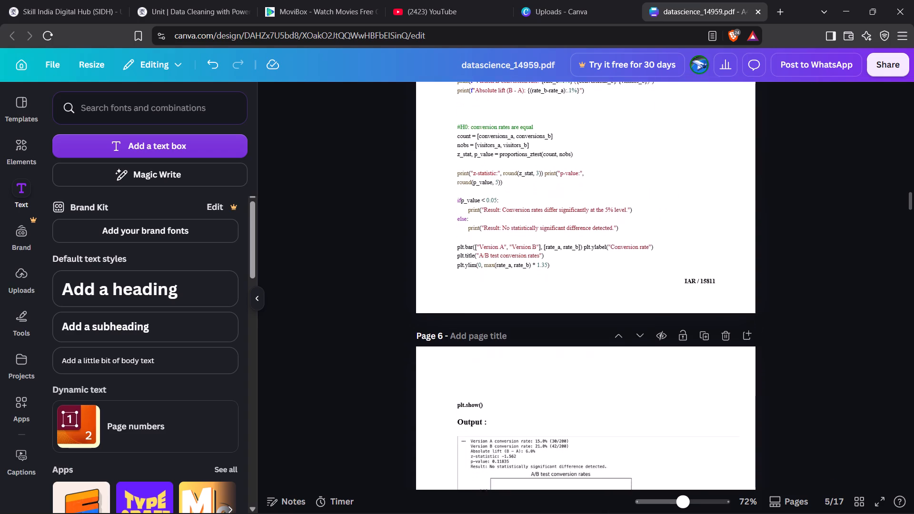
scroll(411, 308, up, 9)
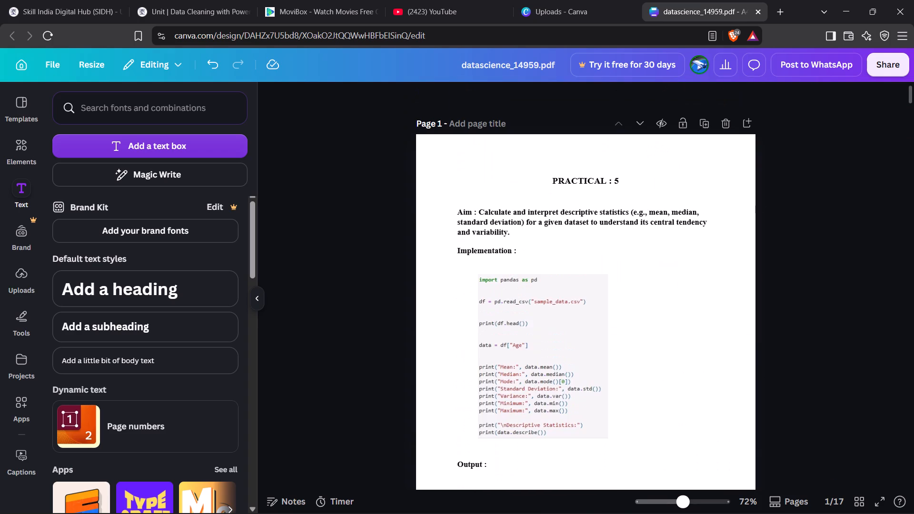
Move the "Output :" heading from the bottom of page 1 to page 2, just above the Practical 5 output image.
scroll(411, 308, down, 1)
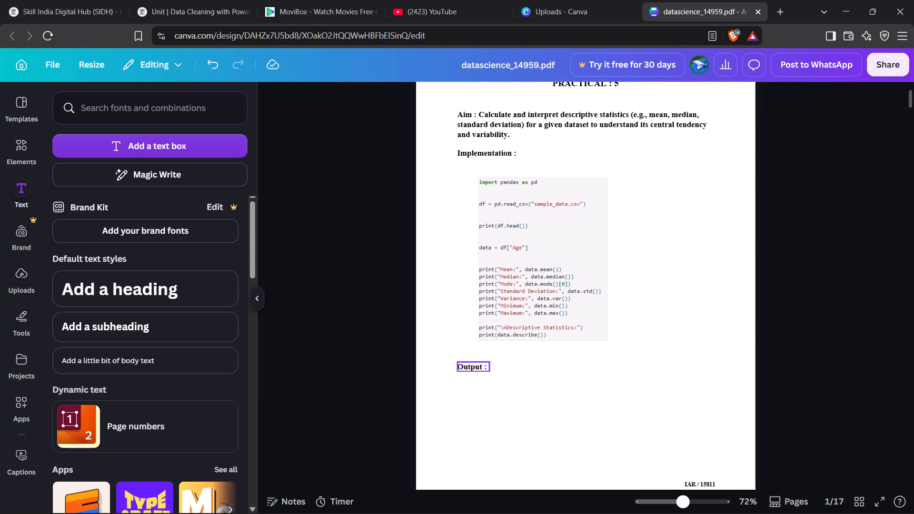
click(471, 366)
scroll(471, 366, down, 4)
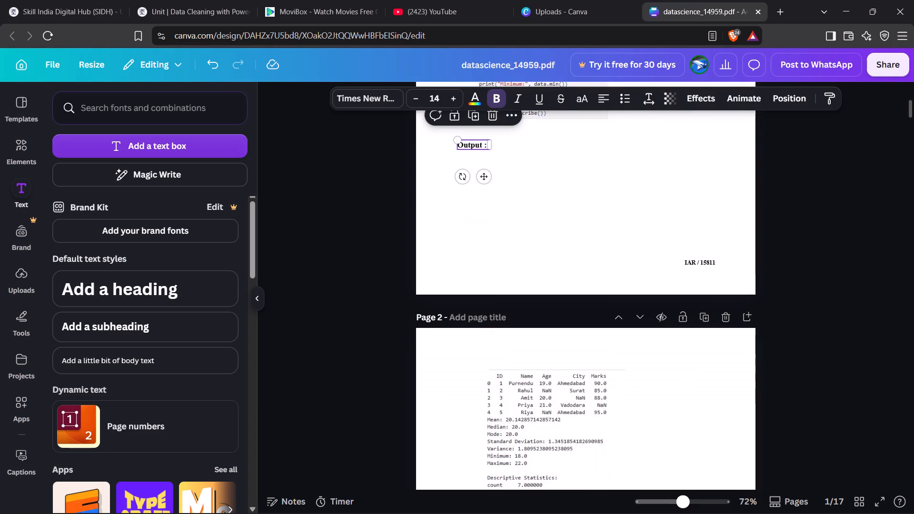
click(550, 175)
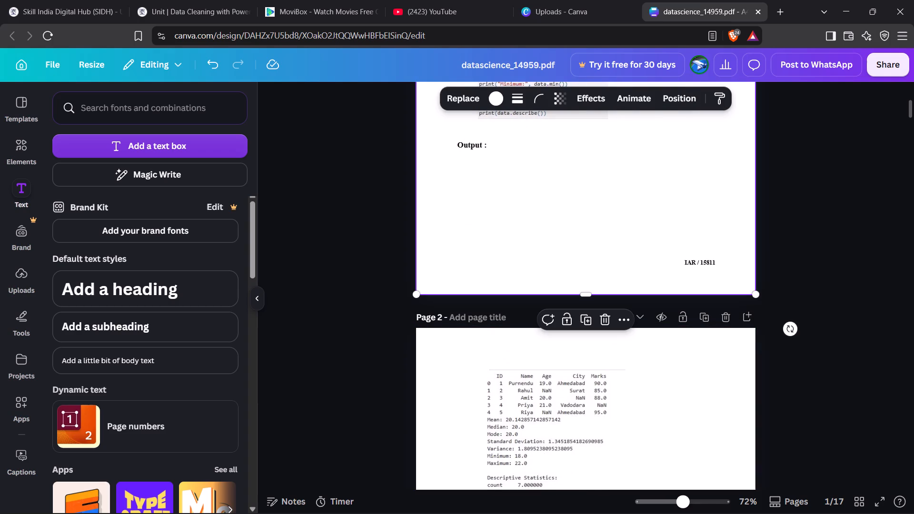
click(478, 143)
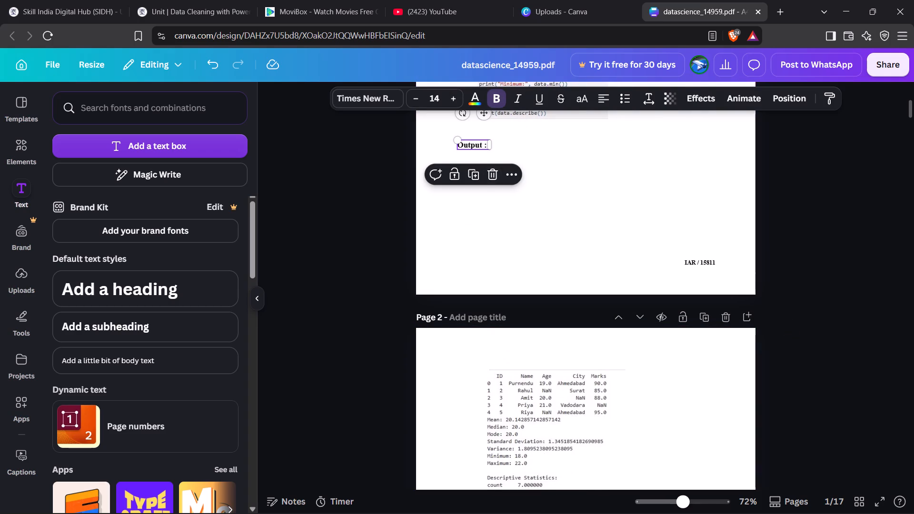
click(475, 146)
click(475, 146)
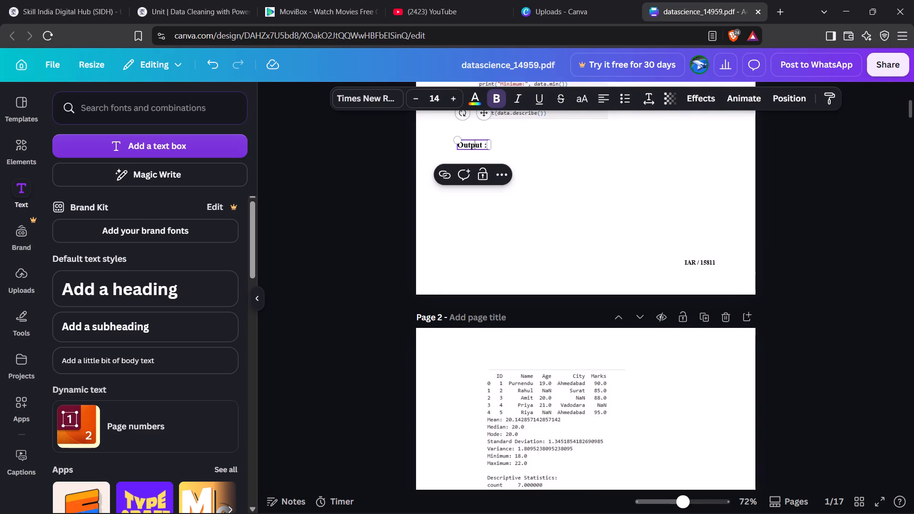
drag(477, 146, 482, 170)
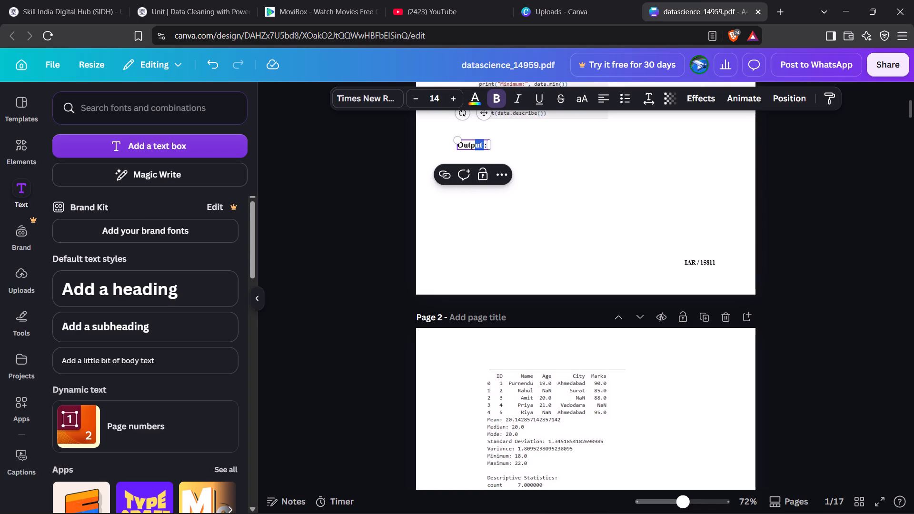
click(487, 149)
drag(487, 149, 490, 164)
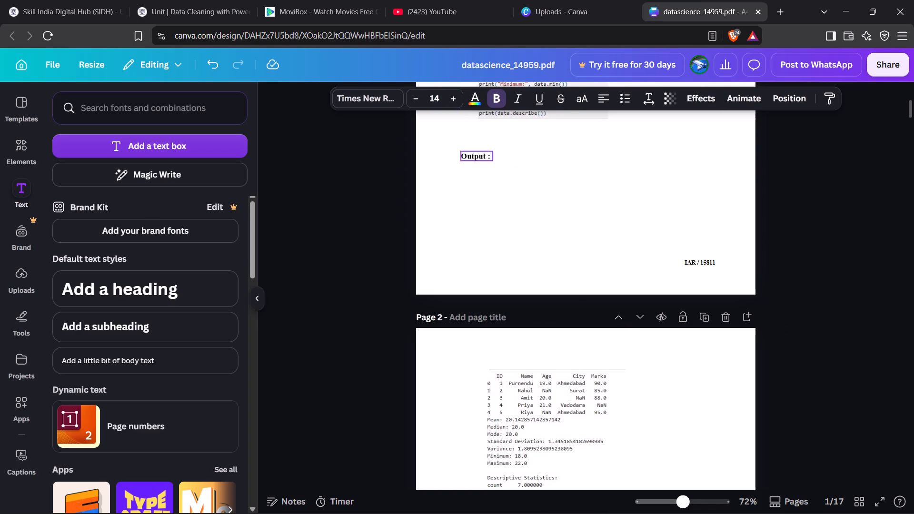
drag(490, 164, 506, 360)
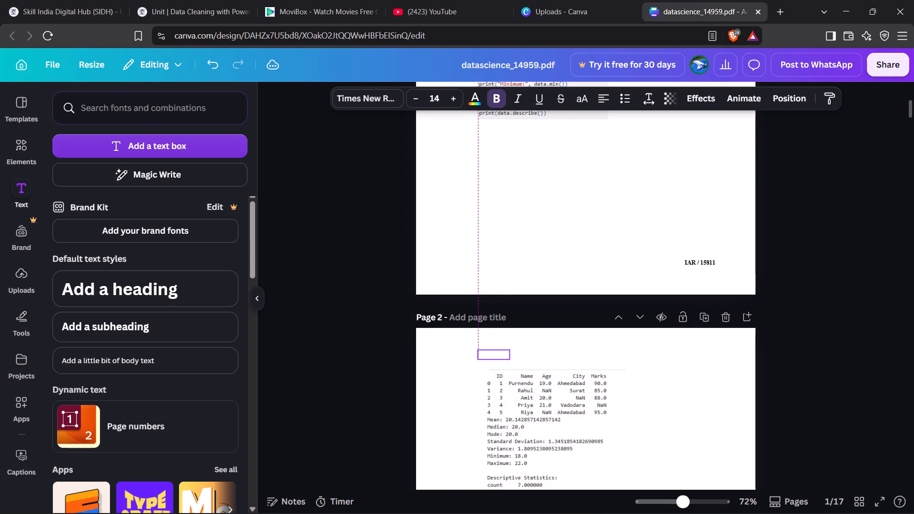
drag(506, 360, 504, 357)
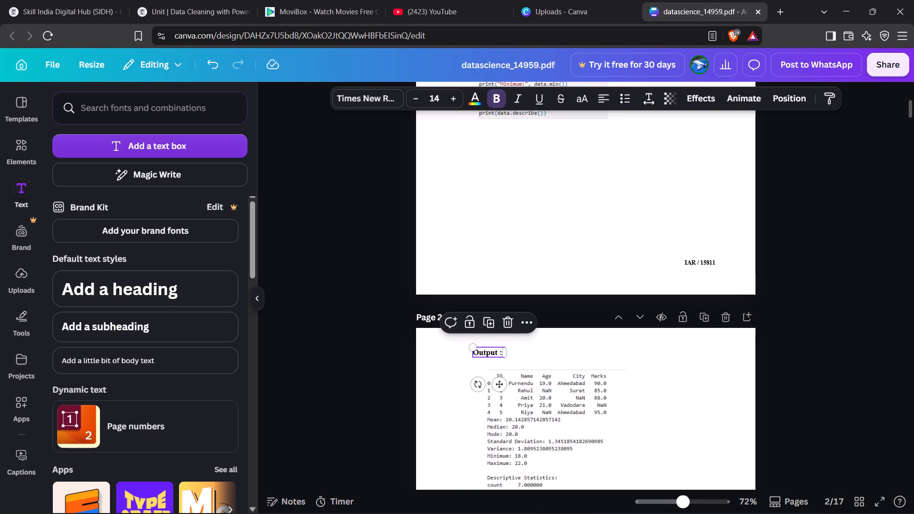
drag(504, 357, 506, 370)
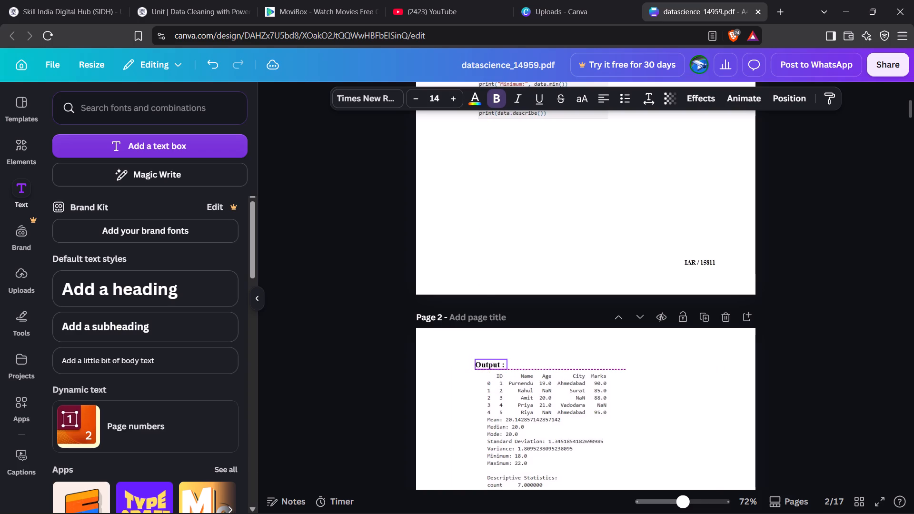
drag(506, 370, 507, 373)
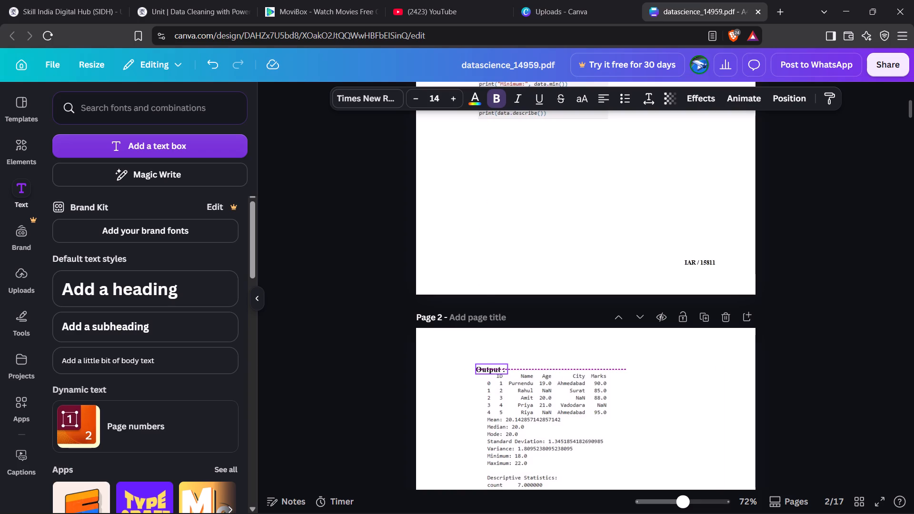
drag(507, 373, 507, 371)
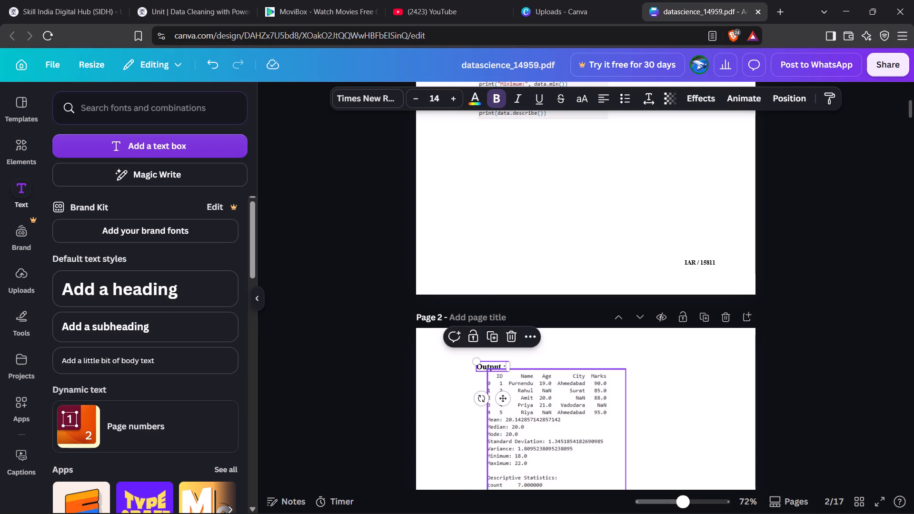
Move the output image on page 2 slightly down to leave a gap below the "Output :" heading.
drag(534, 398, 537, 413)
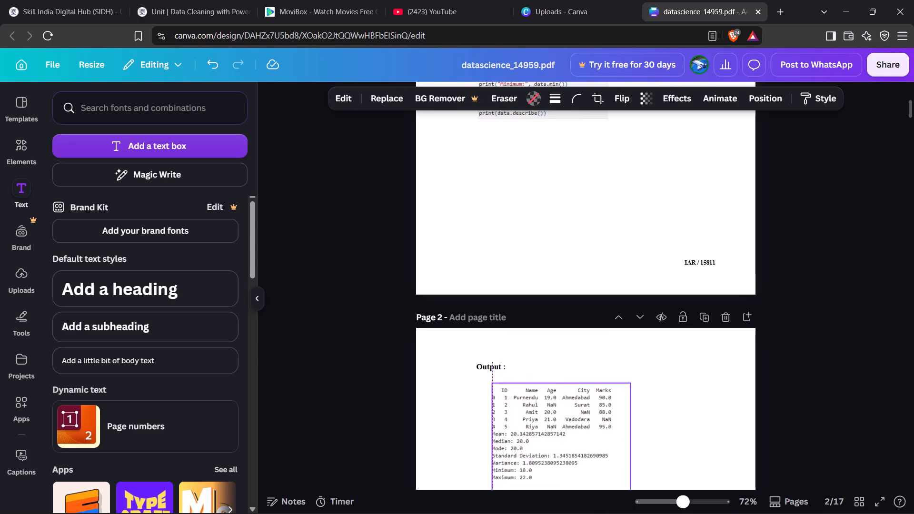
drag(537, 413, 537, 412)
click(811, 342)
Review the layout, headings and code formatting on pages 1 to 6, covering Practicals 5 to 7.
scroll(679, 295, up, 2)
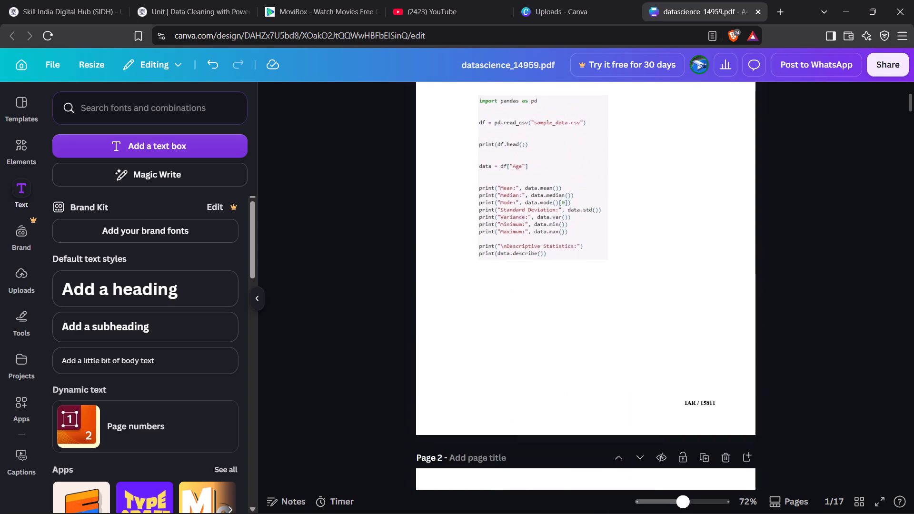
scroll(679, 295, up, 2)
scroll(679, 295, down, 3)
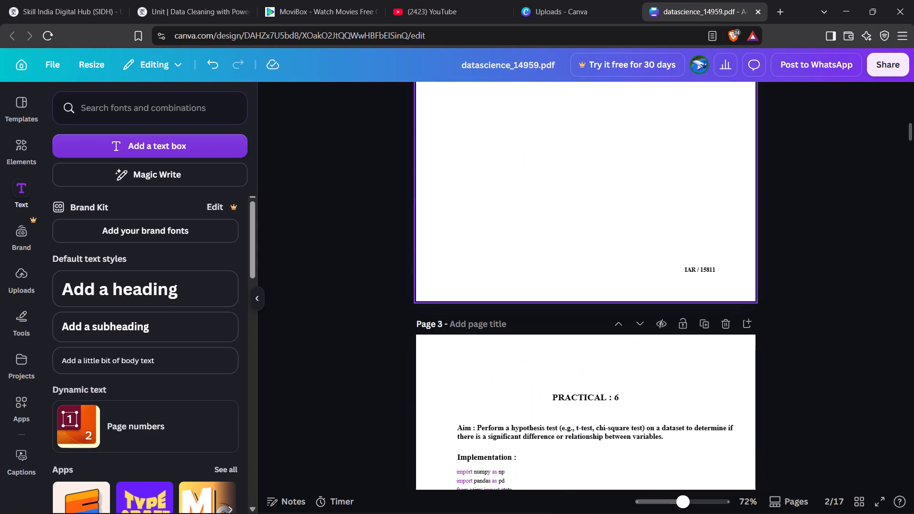
scroll(679, 295, down, 5)
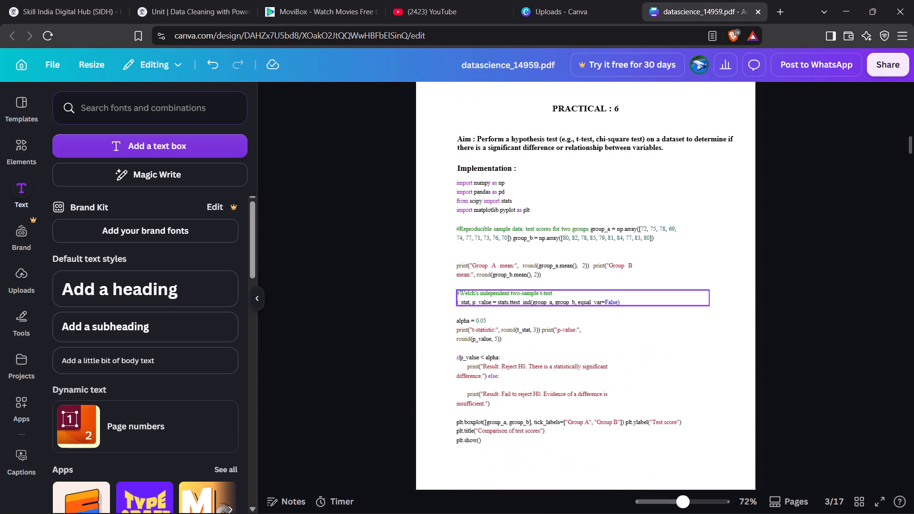
scroll(679, 295, down, 3)
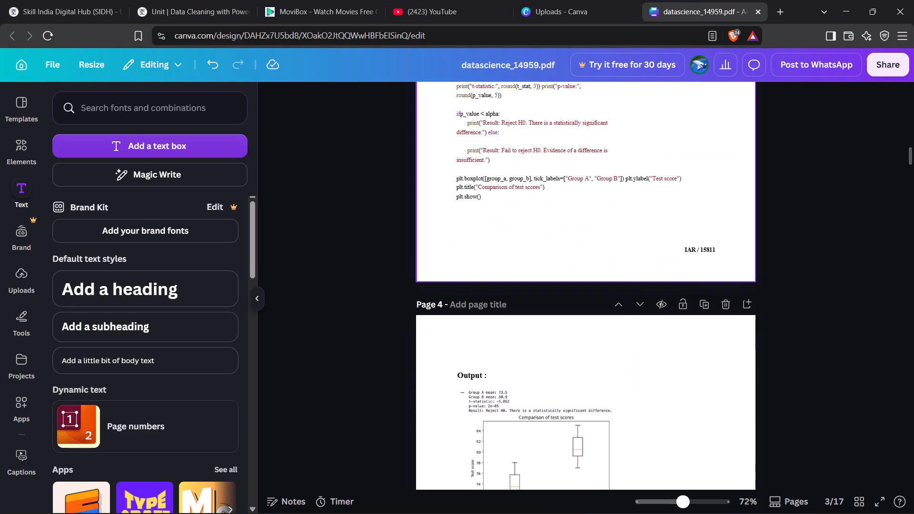
scroll(679, 295, down, 6)
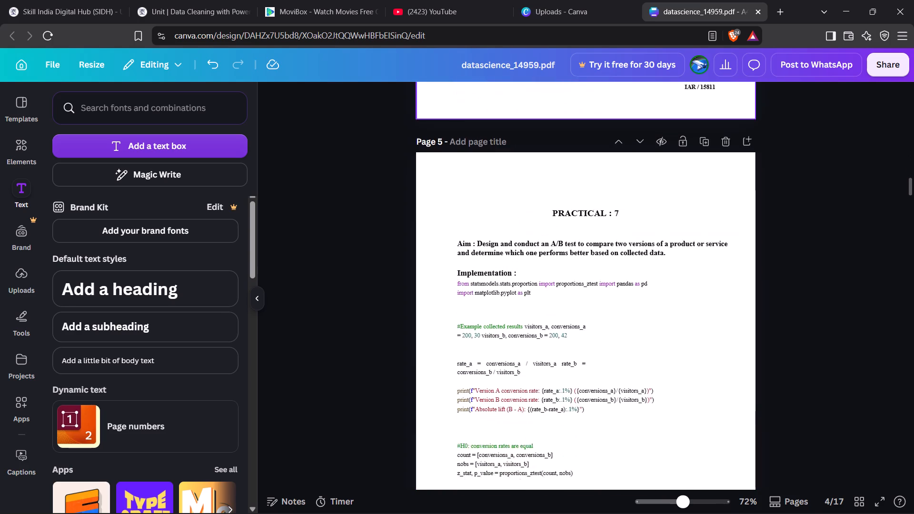
scroll(679, 295, down, 2)
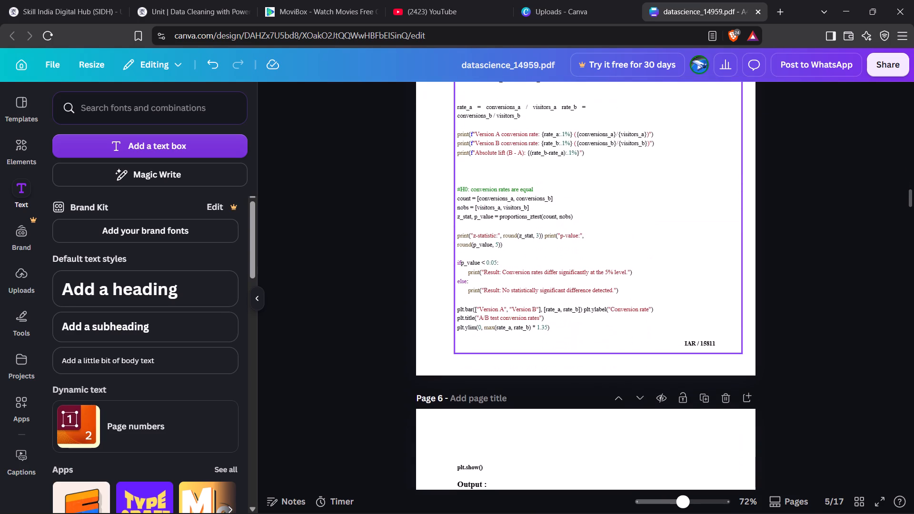
scroll(679, 295, down, 2)
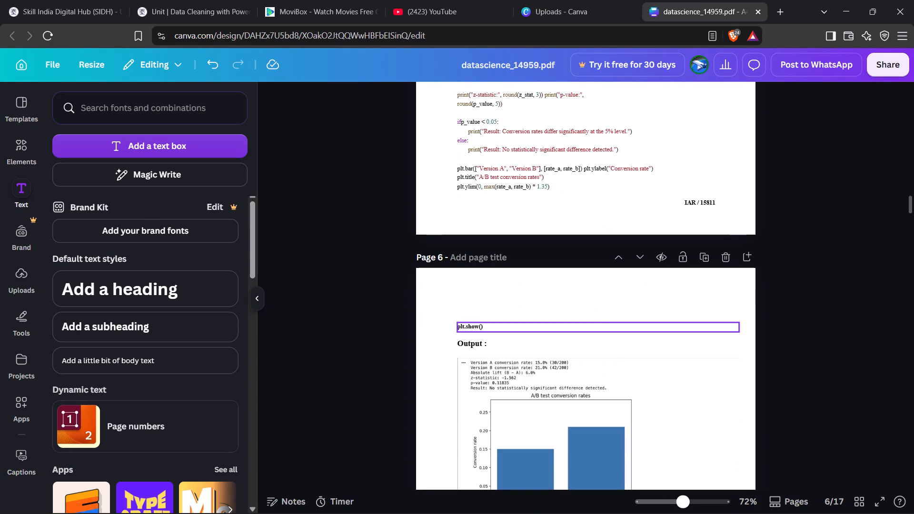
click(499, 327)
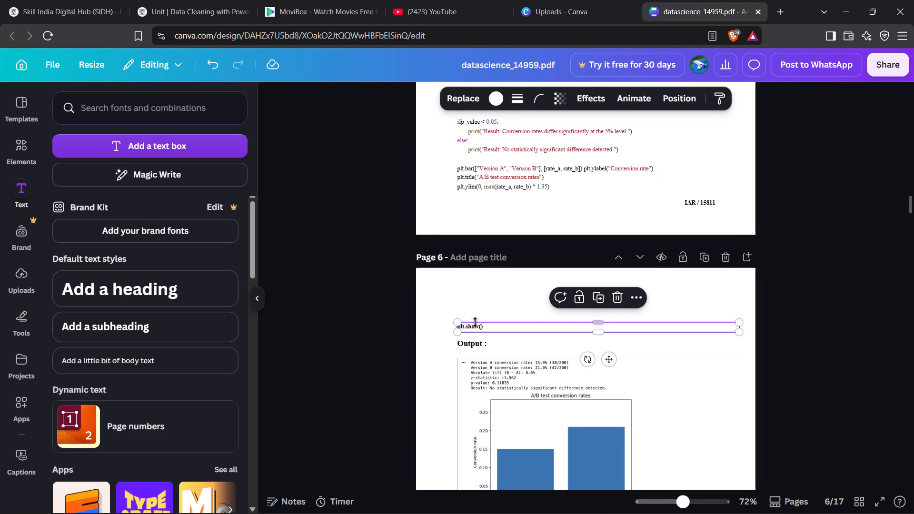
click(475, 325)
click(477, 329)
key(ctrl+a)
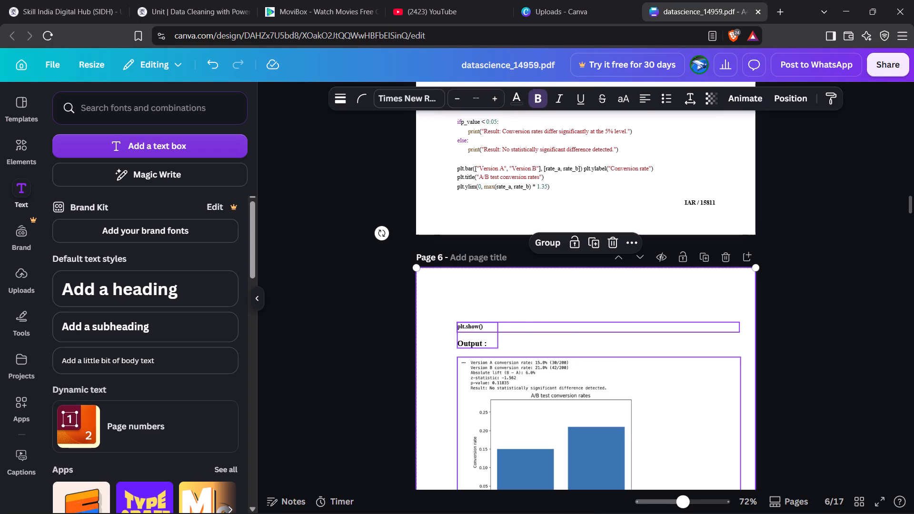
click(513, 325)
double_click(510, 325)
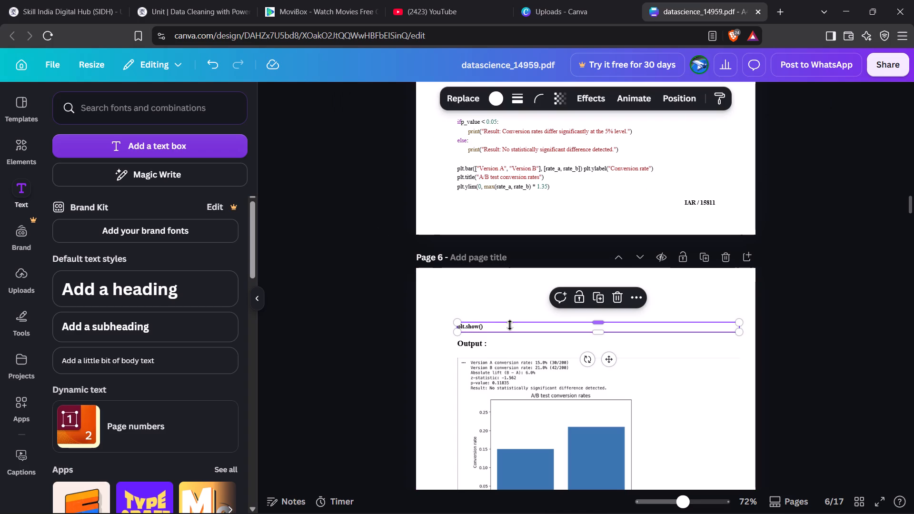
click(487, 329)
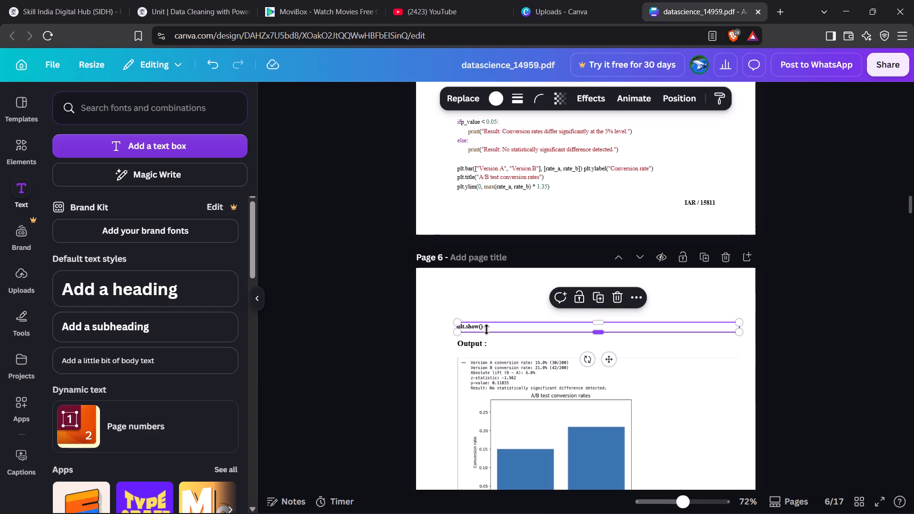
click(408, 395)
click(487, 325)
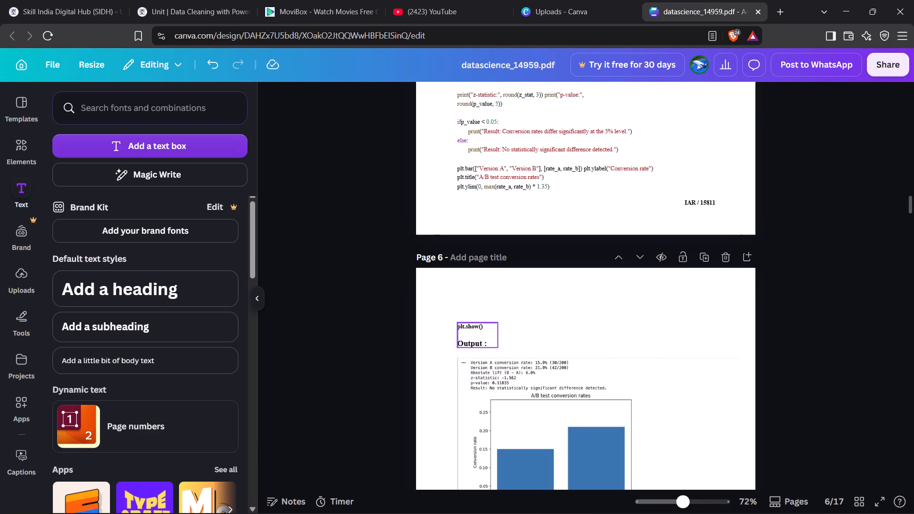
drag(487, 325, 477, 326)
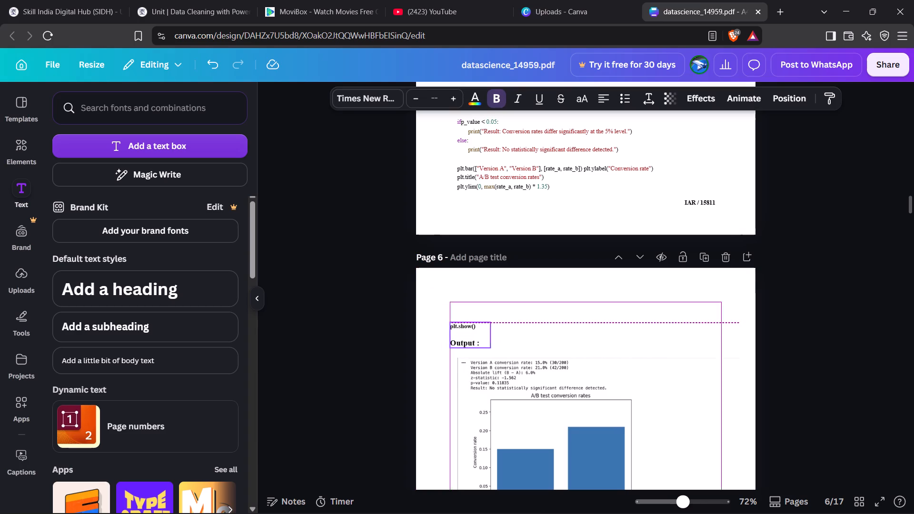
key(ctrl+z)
Remove the bold from only the plt.show() line above the "Output :" heading on page 6.
click(483, 326)
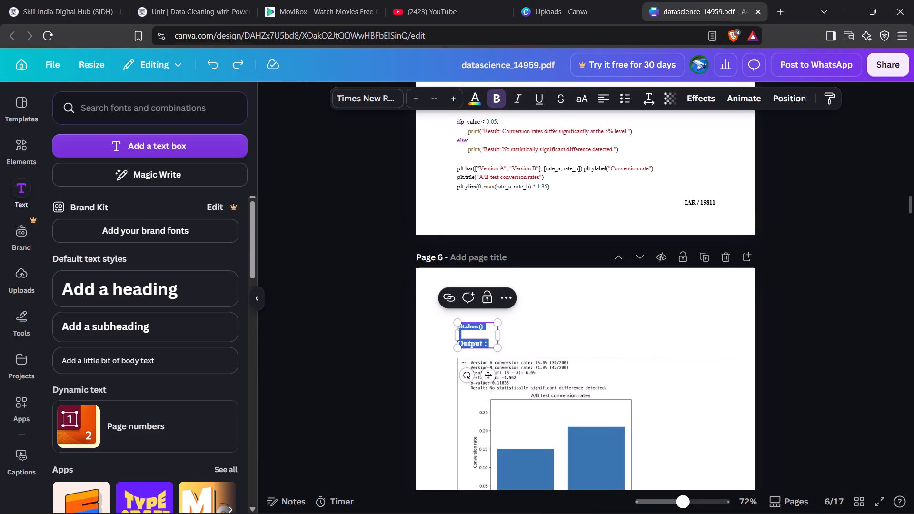
click(483, 326)
drag(483, 326, 440, 328)
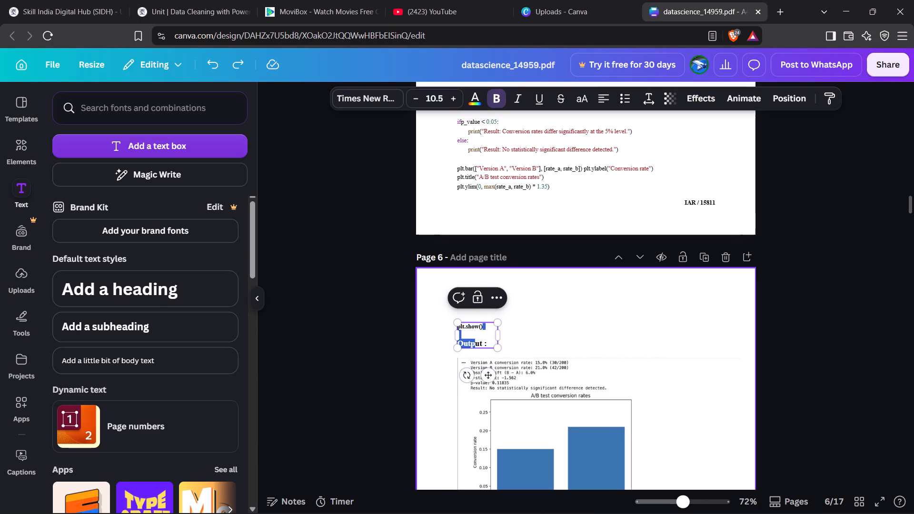
drag(440, 328, 457, 325)
click(496, 102)
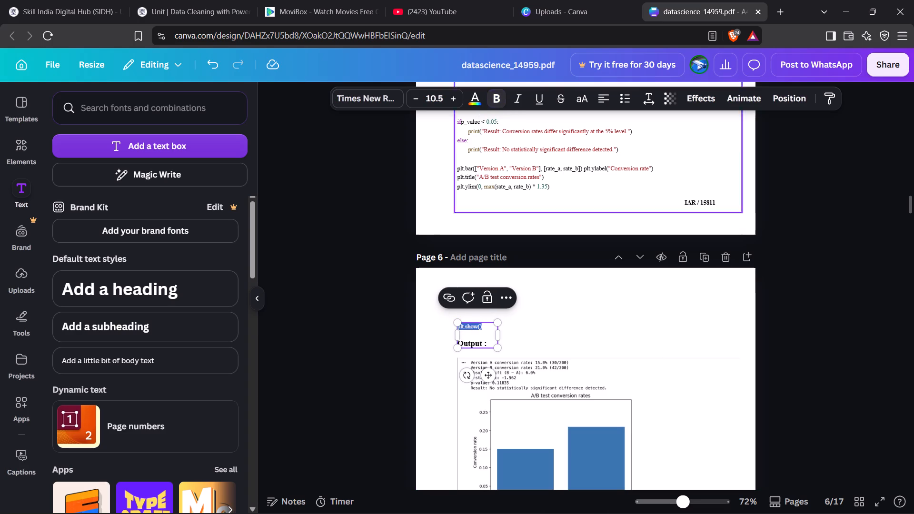
click(366, 385)
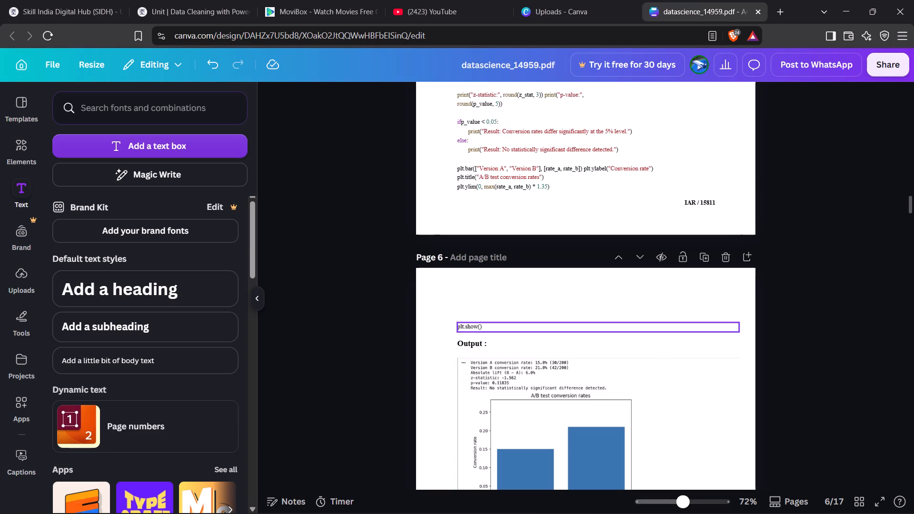
click(820, 273)
Set all the text on page 7, Practical 8, to regular weight by removing the bold from the whole page.
scroll(663, 338, down, 3)
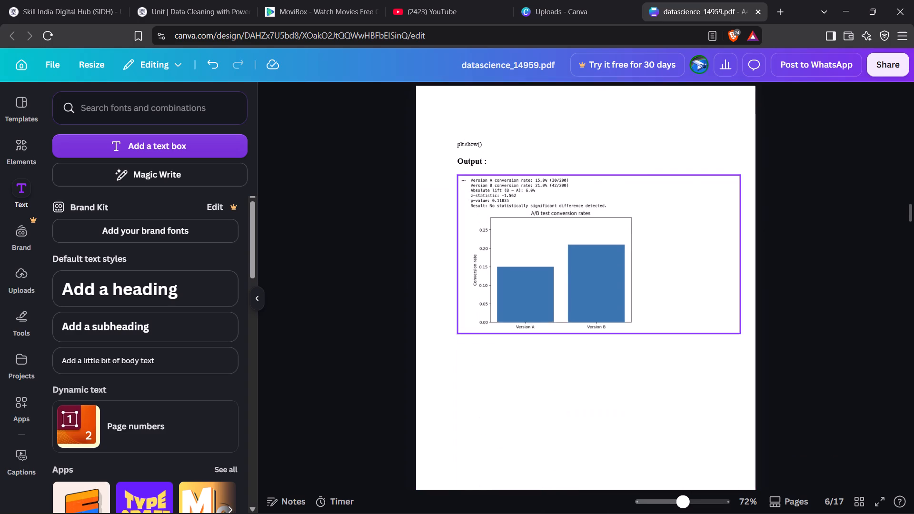
scroll(663, 338, down, 3)
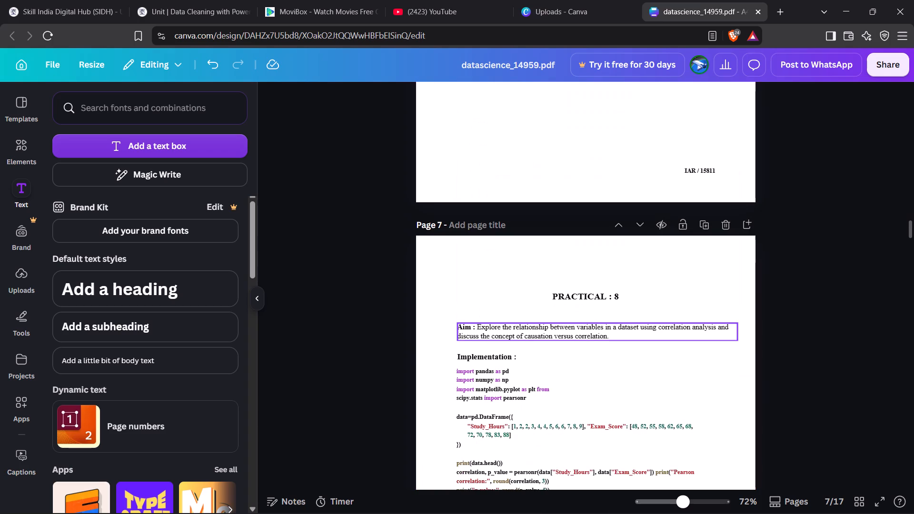
click(602, 292)
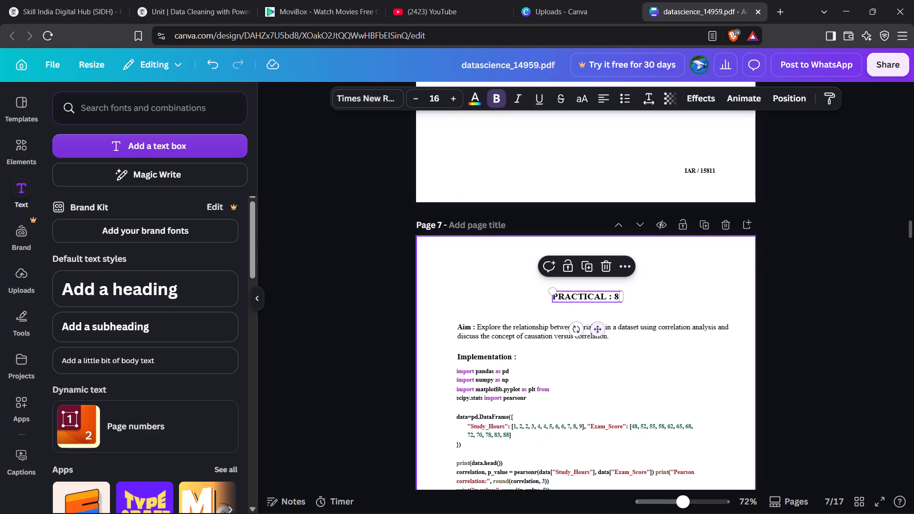
key(ctrl+a)
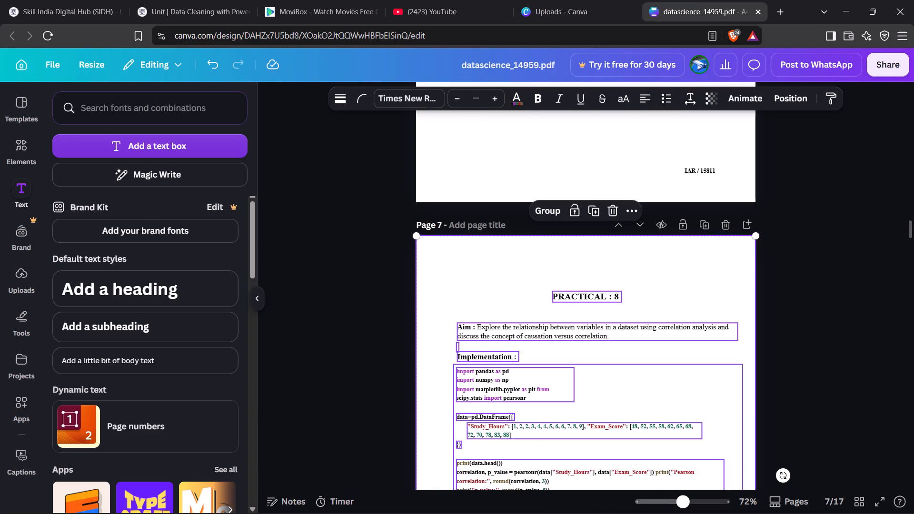
click(543, 102)
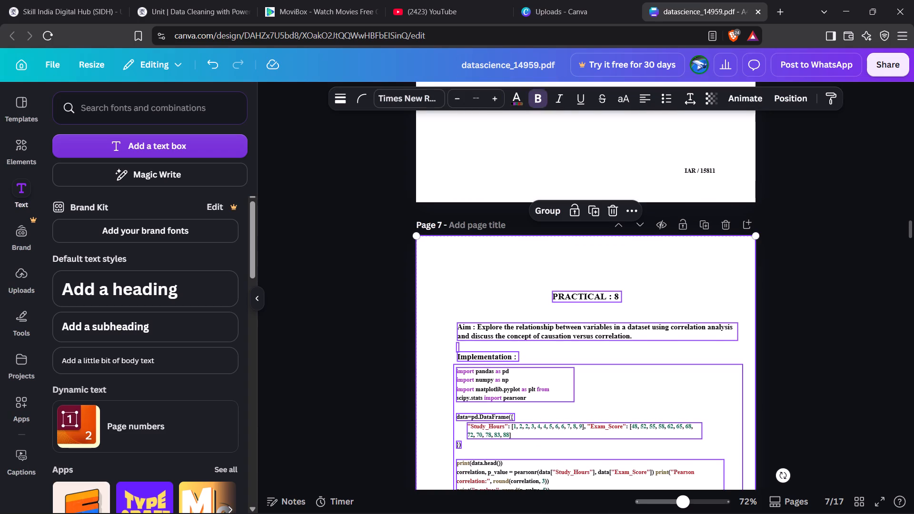
click(543, 102)
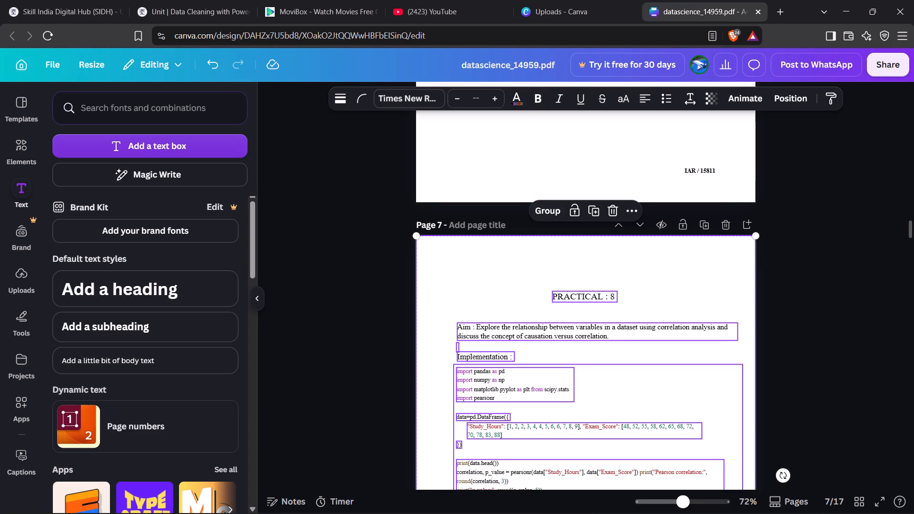
click(581, 296)
click(581, 296)
click(806, 257)
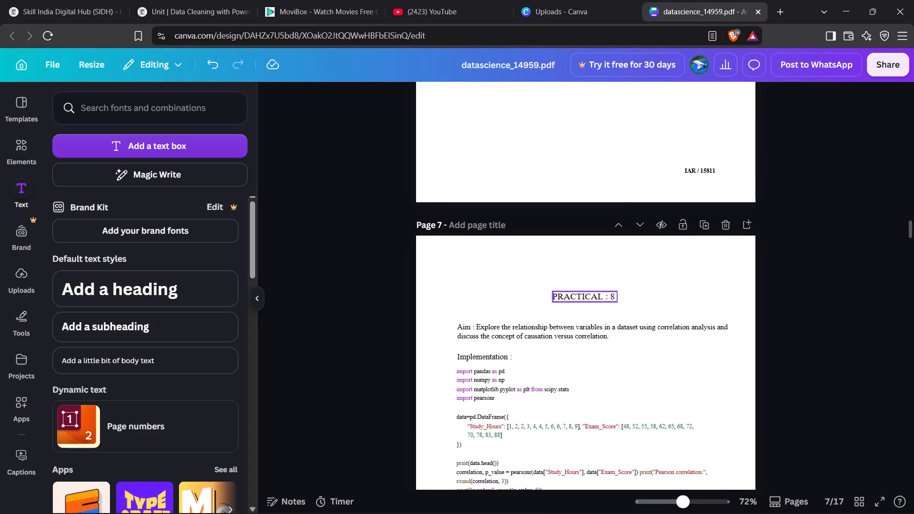
Make the "PRACTICAL : 8" title, the aim paragraph and the "Implementation :" heading on page 7 bold.
click(592, 297)
click(493, 98)
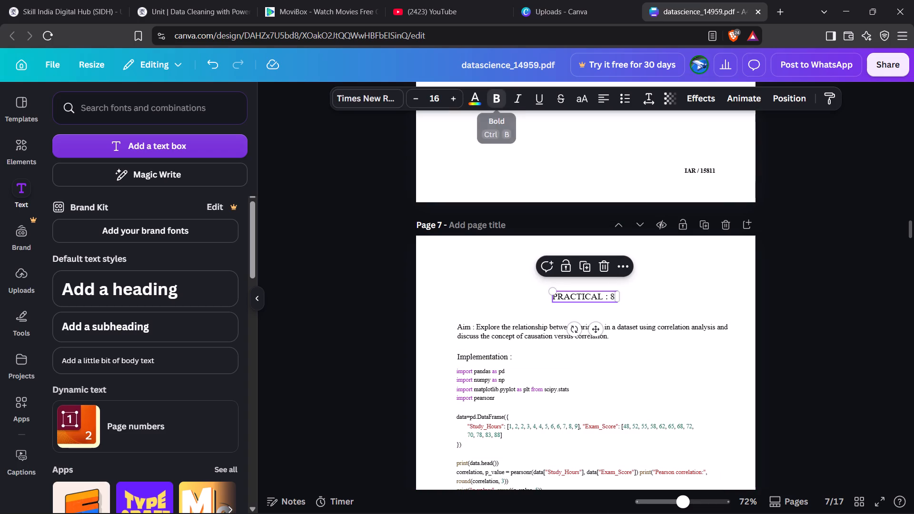
click(514, 329)
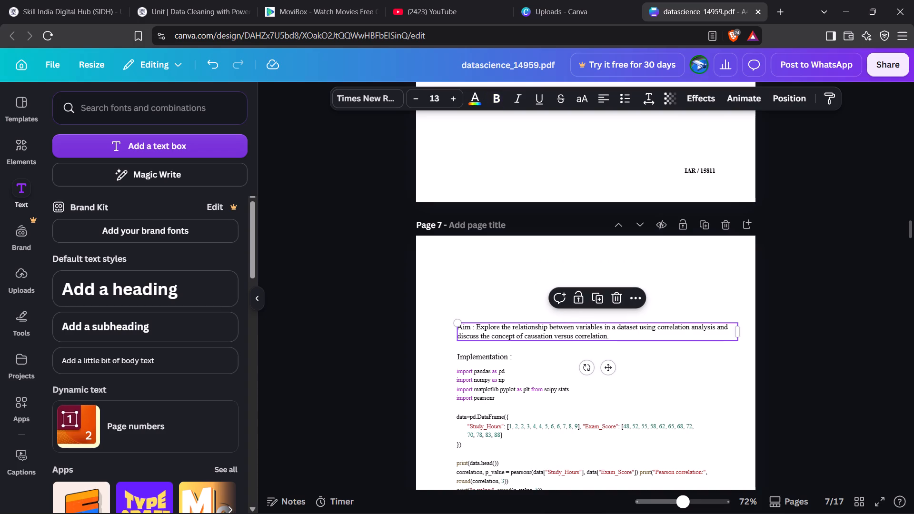
click(489, 96)
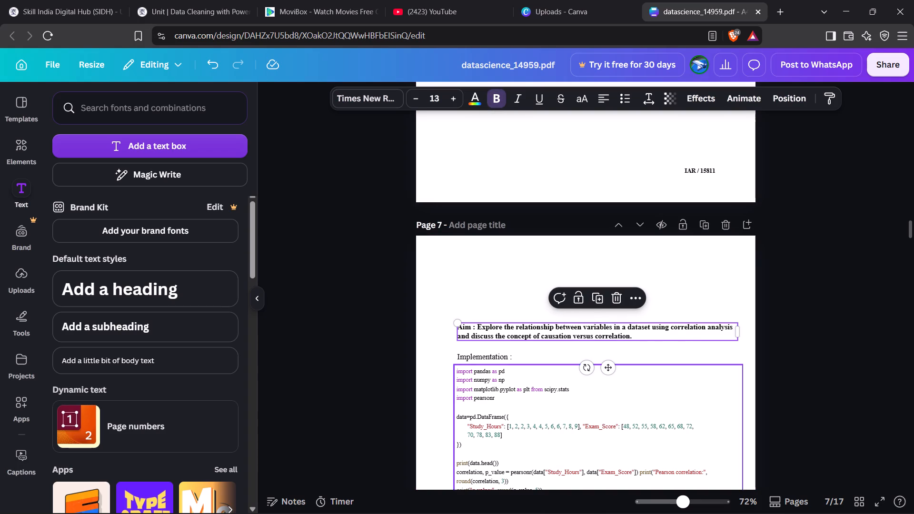
click(480, 355)
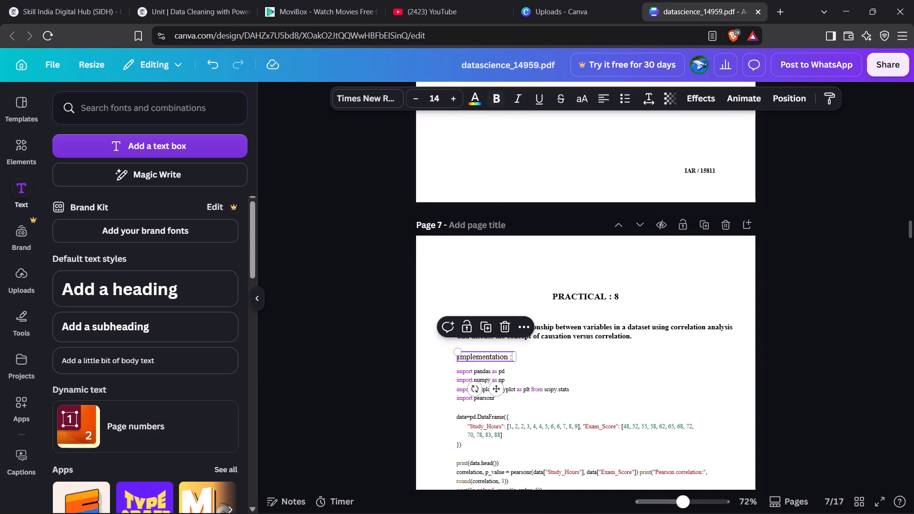
click(490, 96)
click(408, 378)
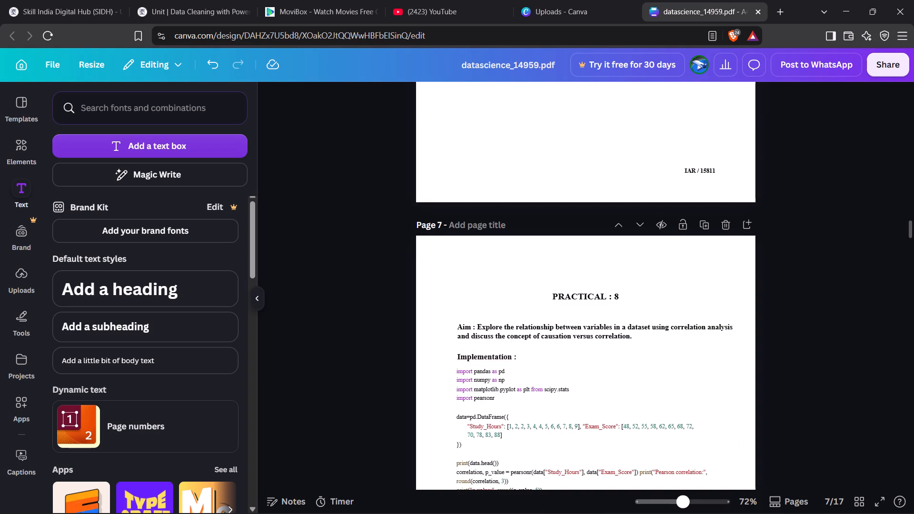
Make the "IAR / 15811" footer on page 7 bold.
scroll(408, 378, down, 5)
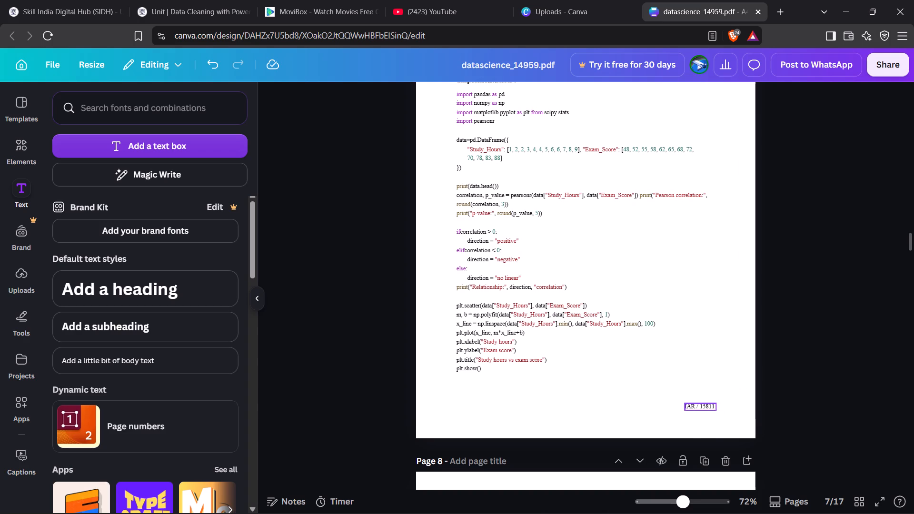
click(696, 406)
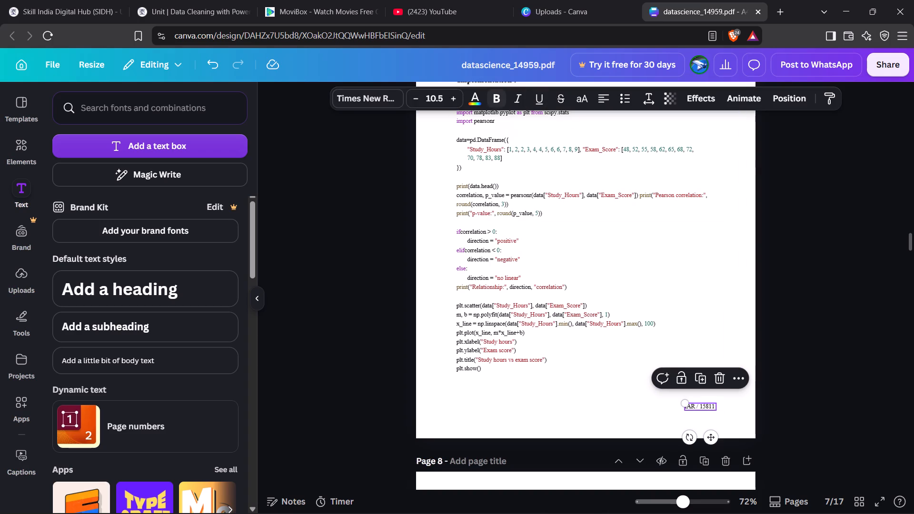
click(500, 96)
click(791, 223)
Set all the text on page 9, Practical 9, to regular weight by removing the bold from the whole page.
scroll(791, 223, down, 4)
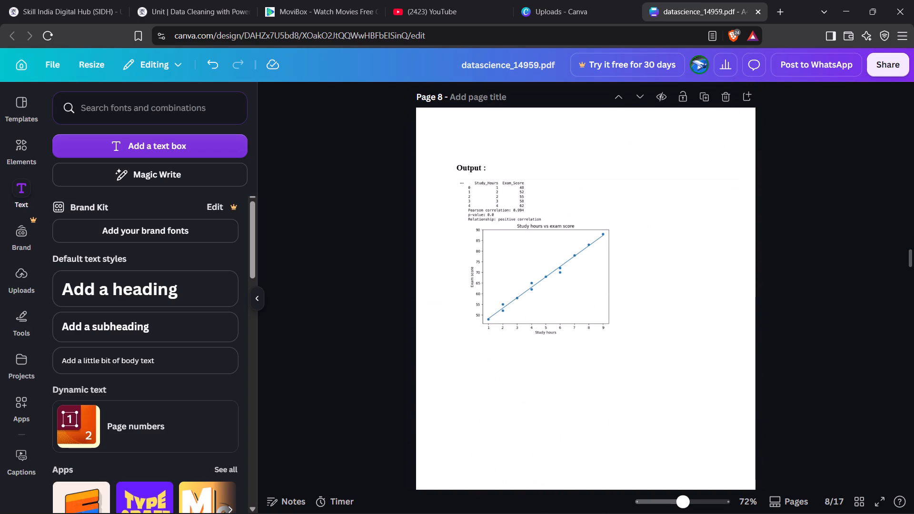
scroll(791, 223, down, 6)
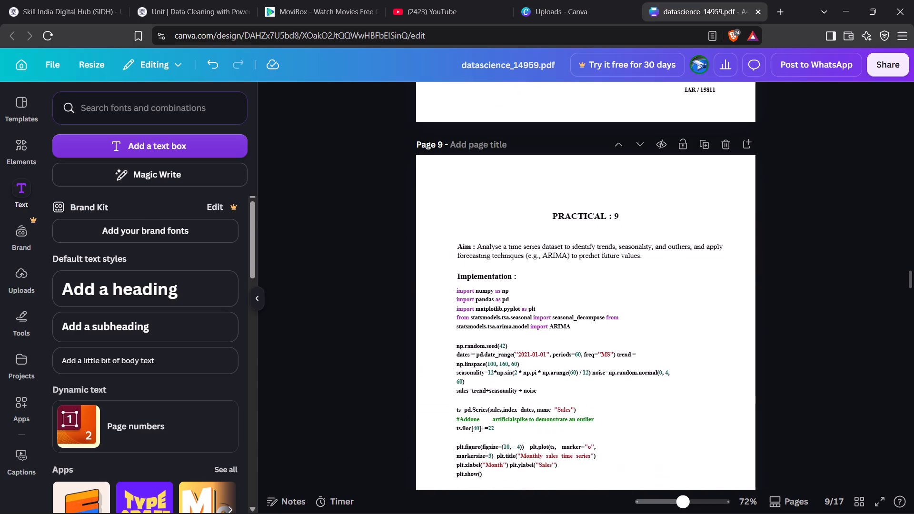
scroll(791, 223, down, 1)
click(611, 310)
key(ctrl+a)
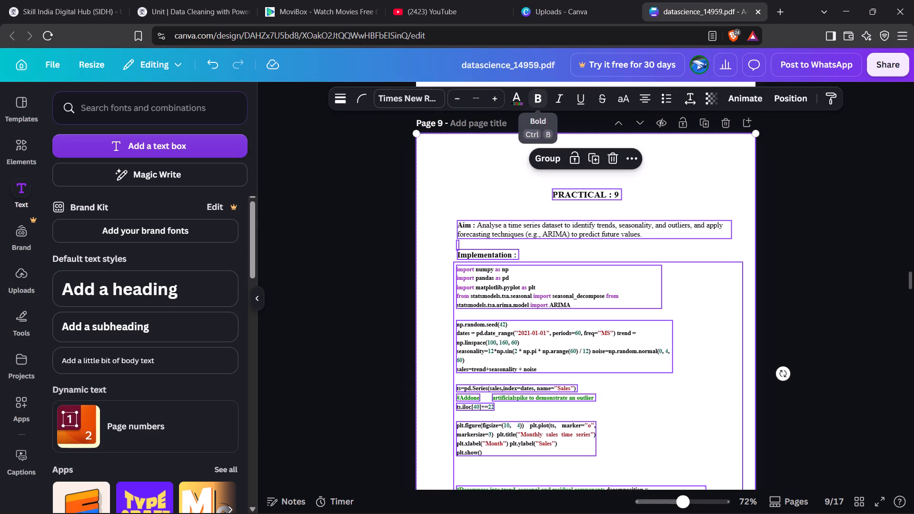
click(537, 99)
click(537, 99)
click(537, 99)
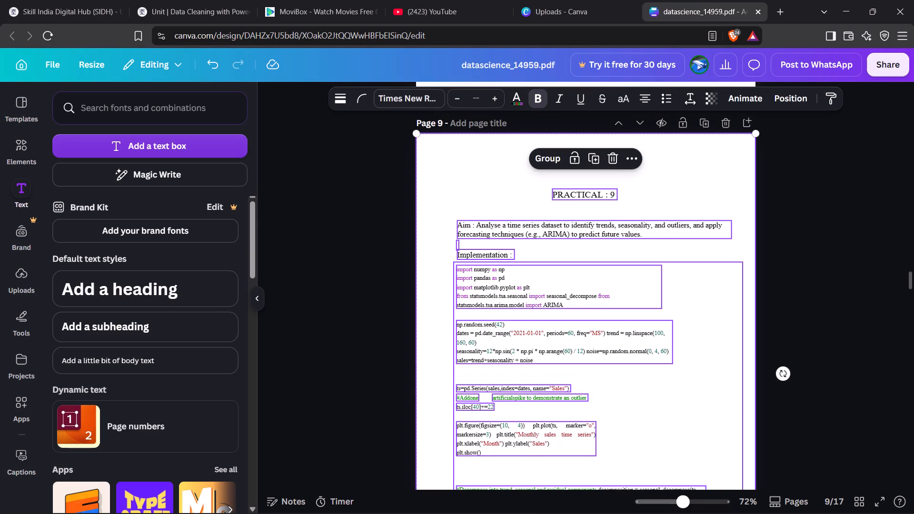
click(537, 99)
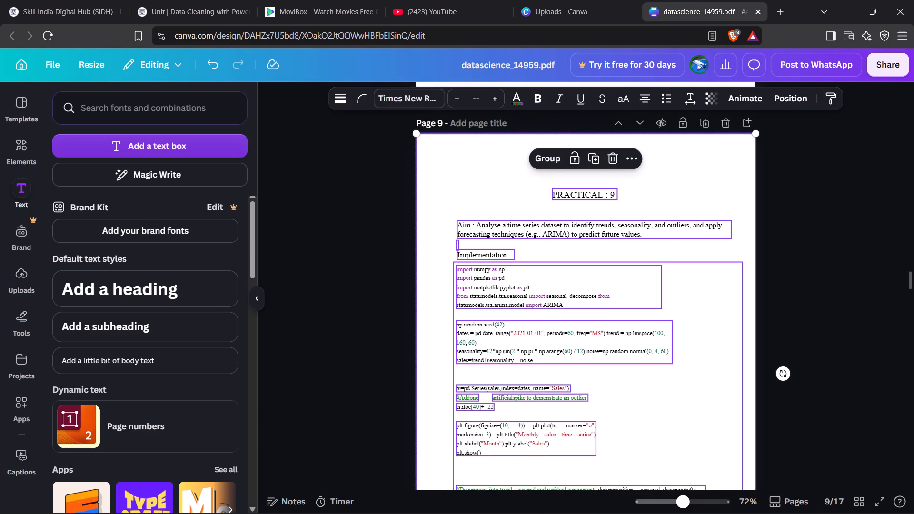
Make the "PRACTICAL : 9" title, the aim paragraph and the "Implementation :" heading on page 9 bold.
click(575, 195)
click(575, 195)
click(812, 216)
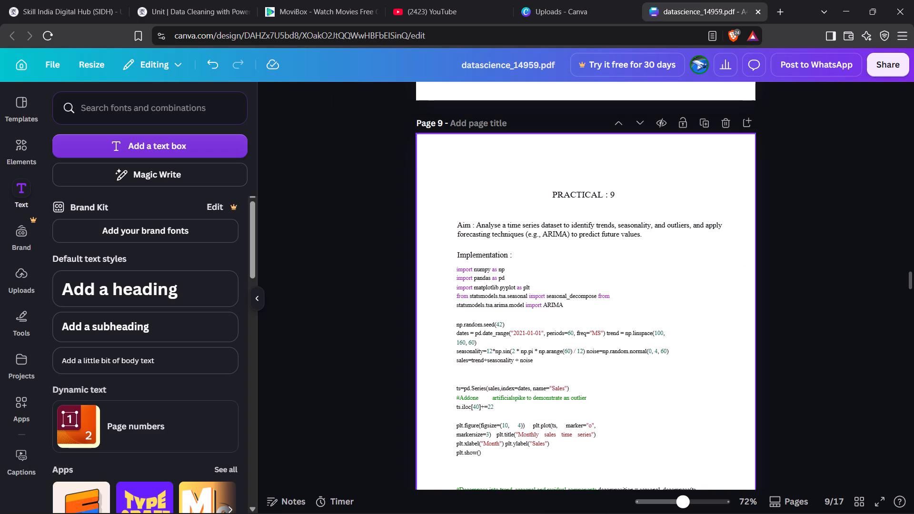
click(603, 200)
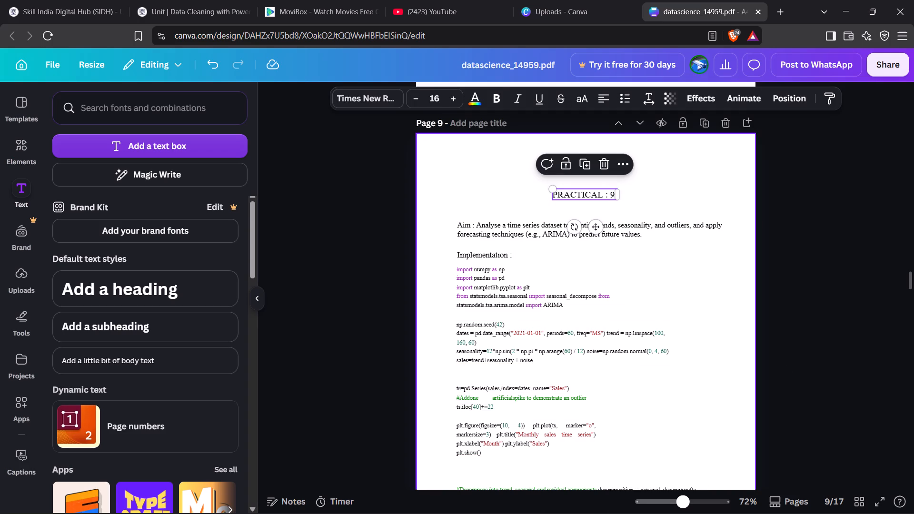
click(497, 99)
click(517, 236)
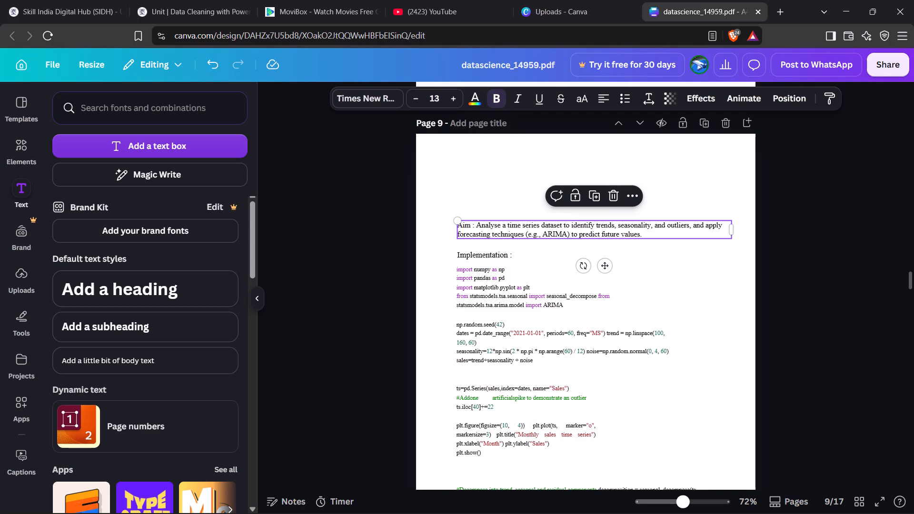
click(497, 99)
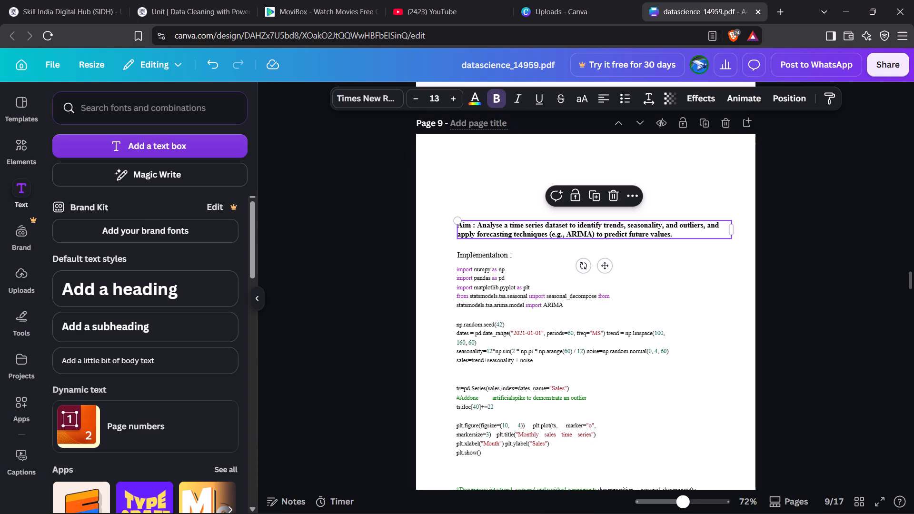
click(495, 257)
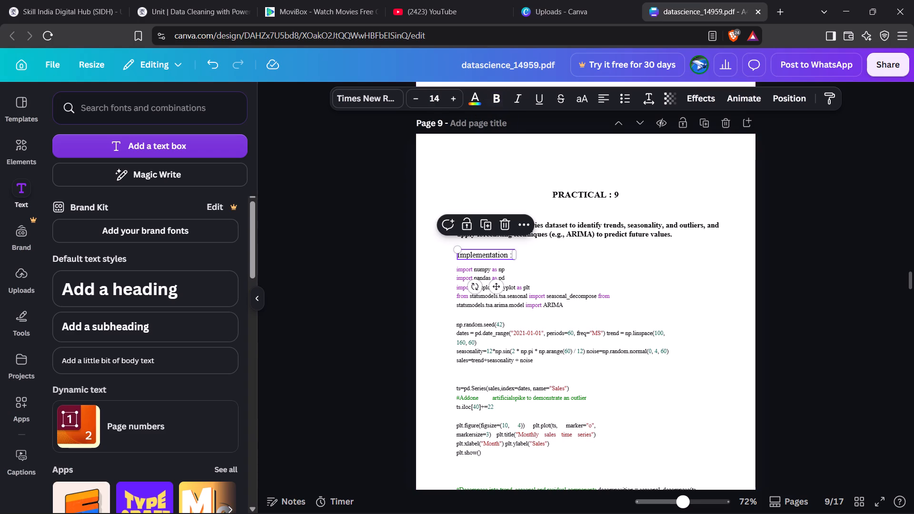
click(500, 91)
click(357, 297)
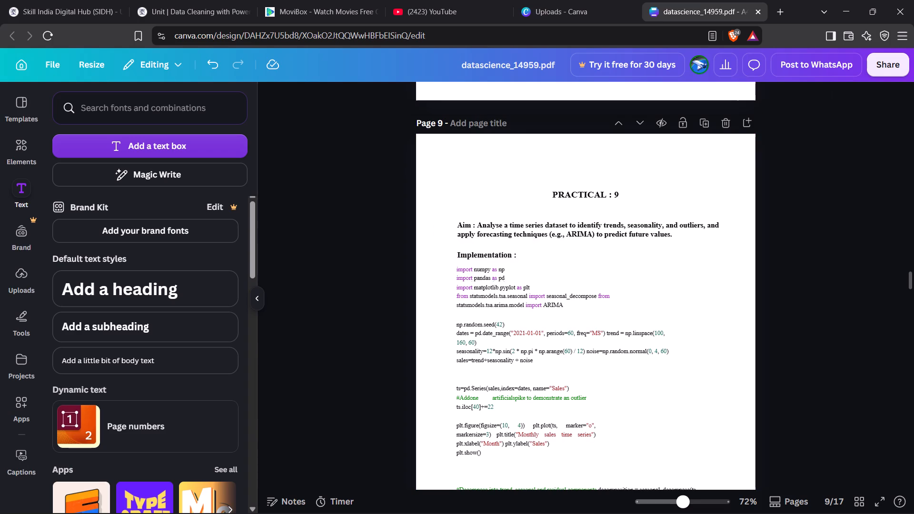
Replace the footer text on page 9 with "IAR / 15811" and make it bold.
scroll(580, 258, down, 4)
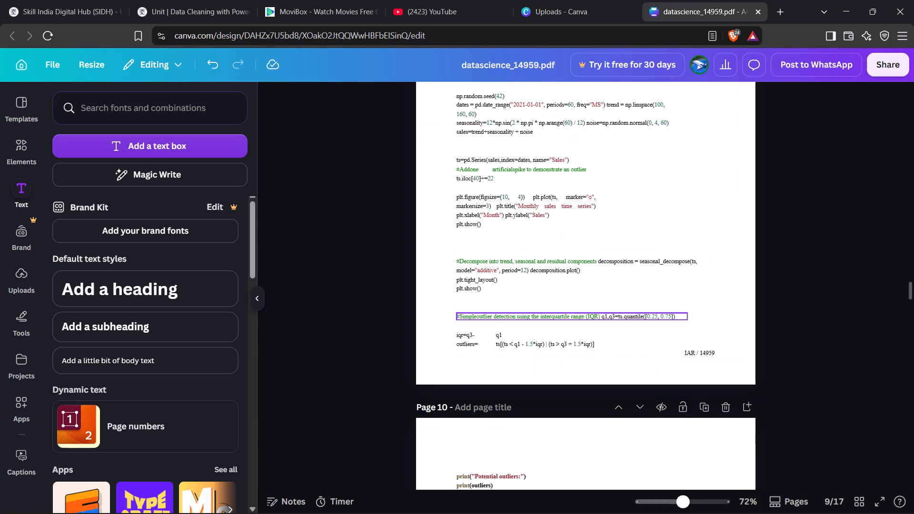
click(702, 350)
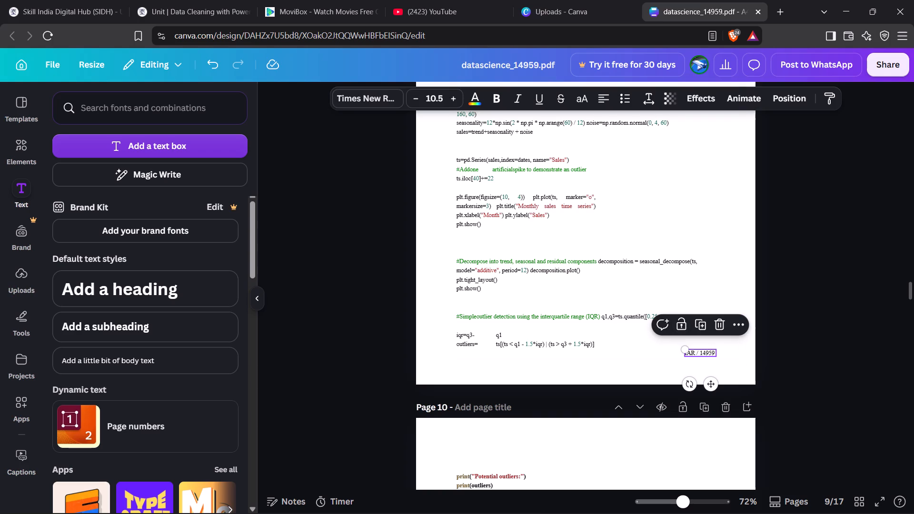
click(703, 350)
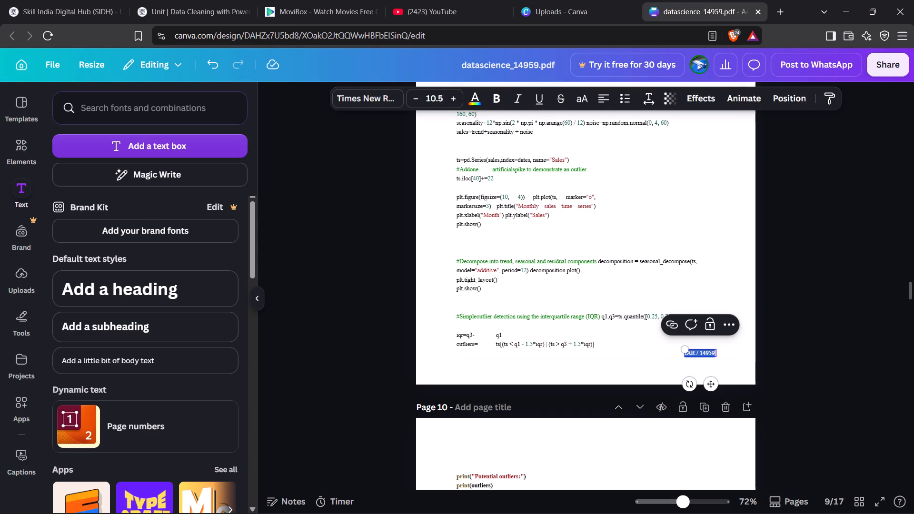
key(ctrl+v)
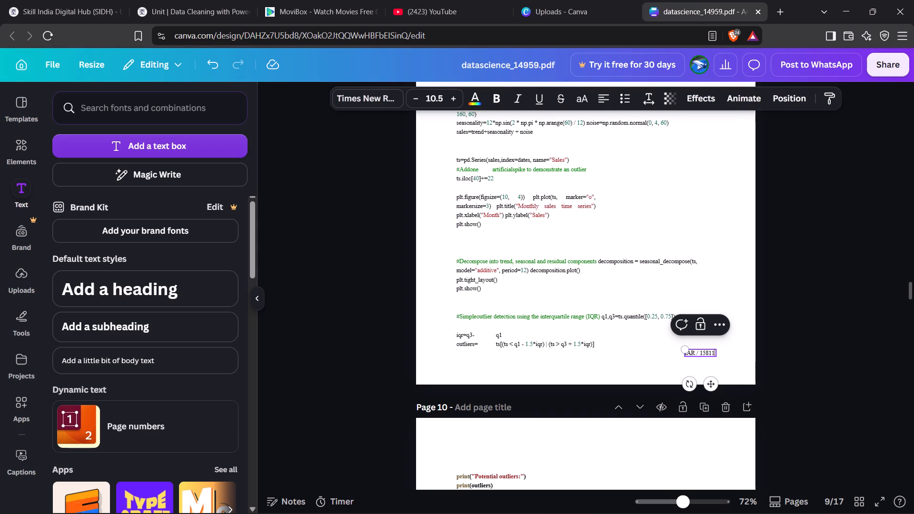
click(495, 96)
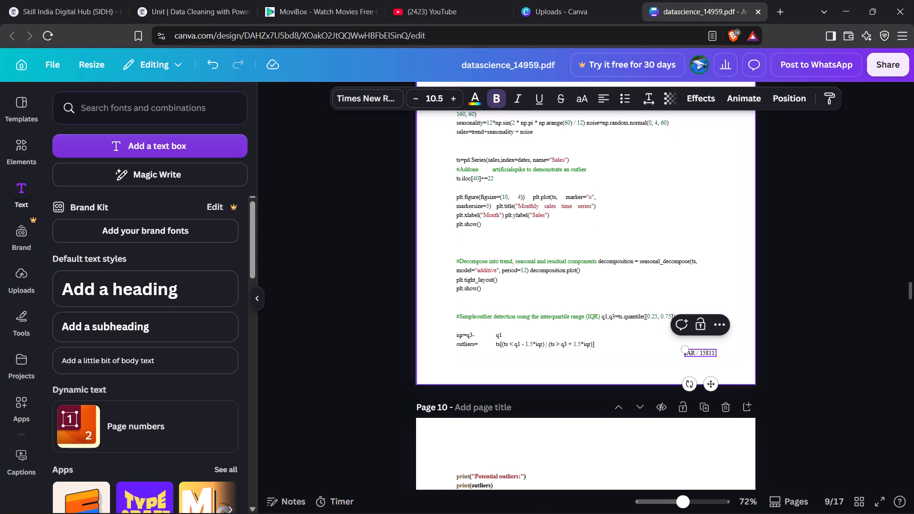
key(ctrl+b)
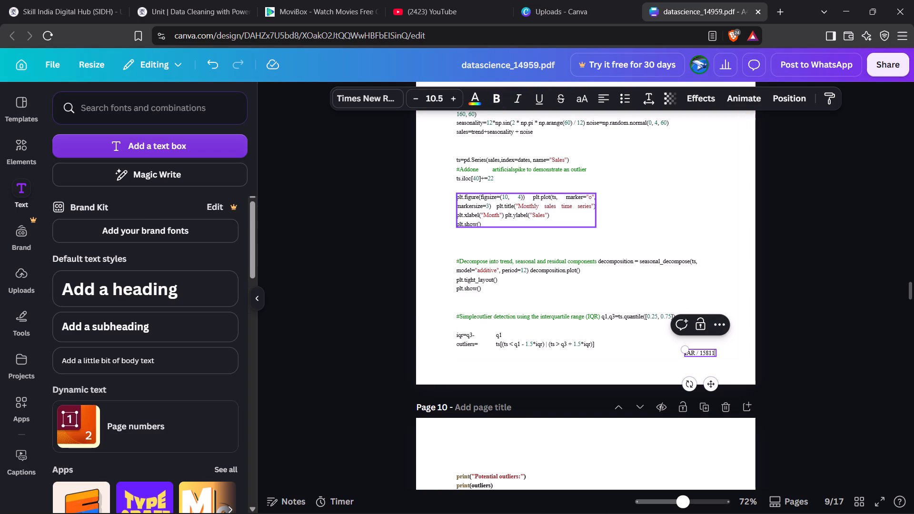
click(490, 100)
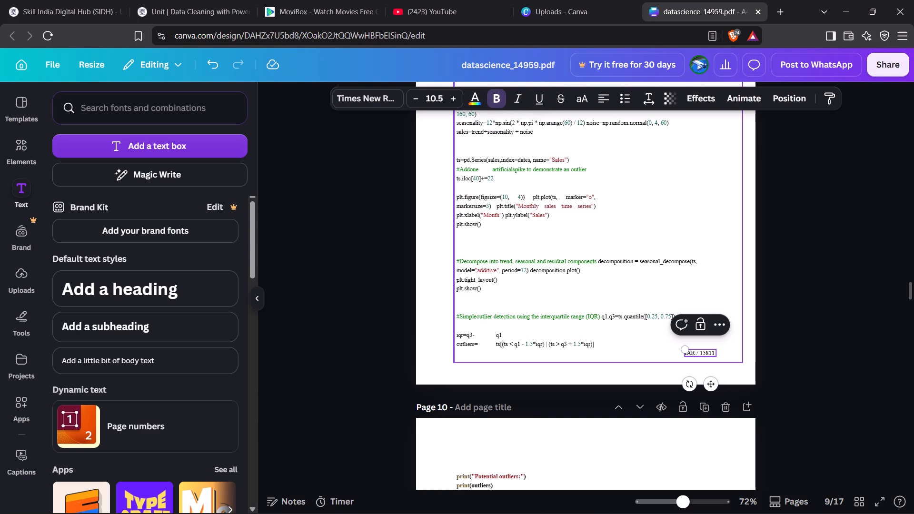
click(814, 205)
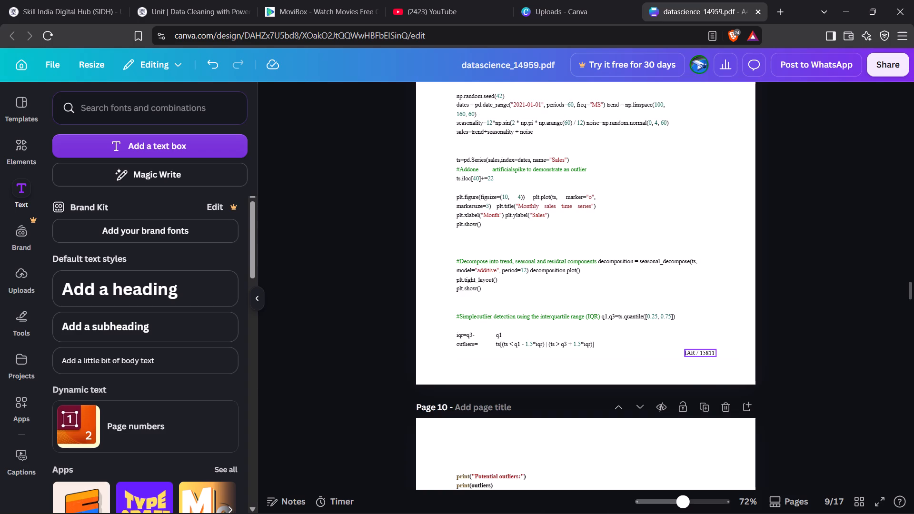
click(699, 355)
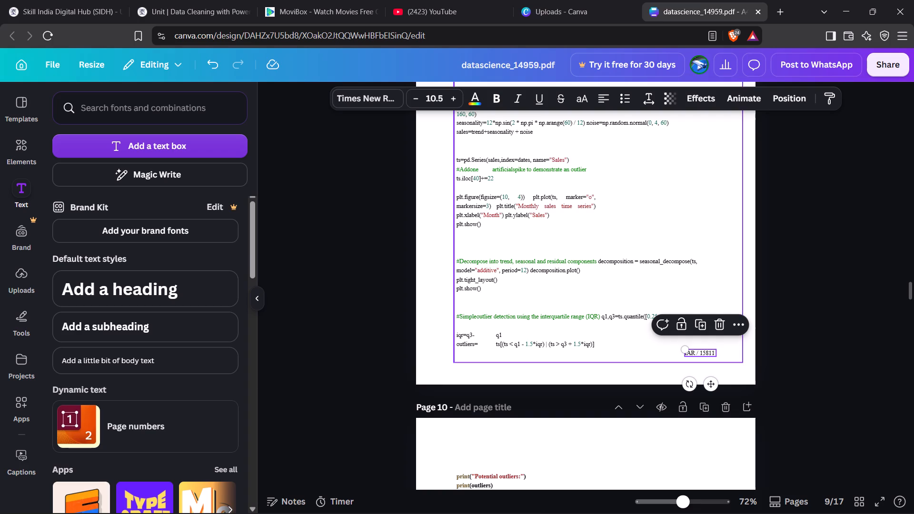
click(493, 95)
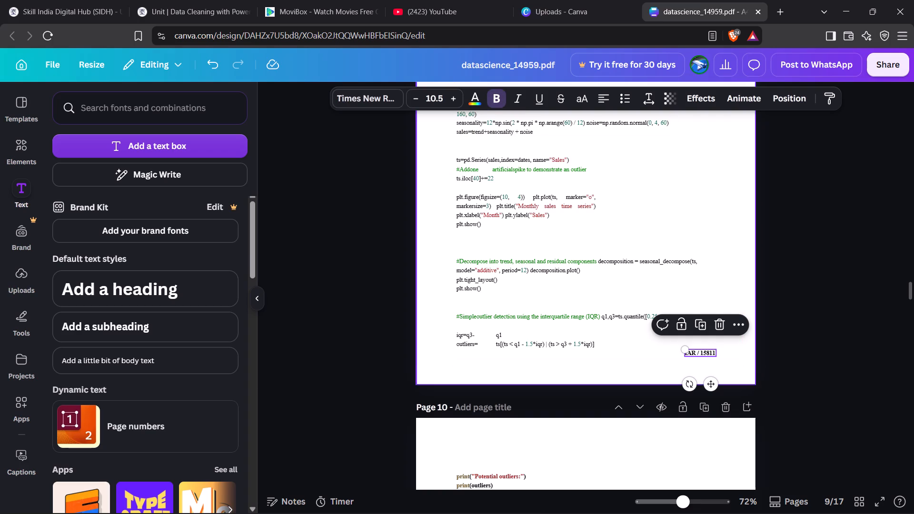
click(821, 202)
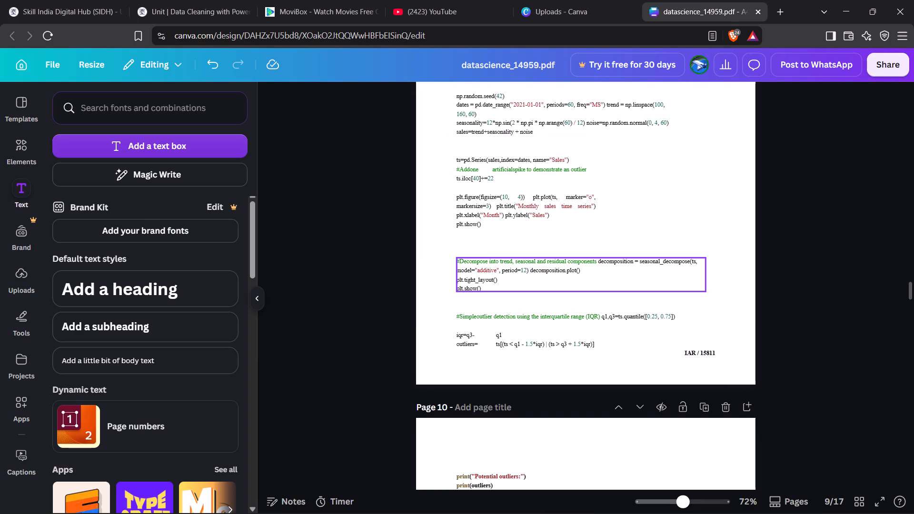
Set all the text on page 10 to regular weight by removing the bold from the whole page.
scroll(664, 289, down, 4)
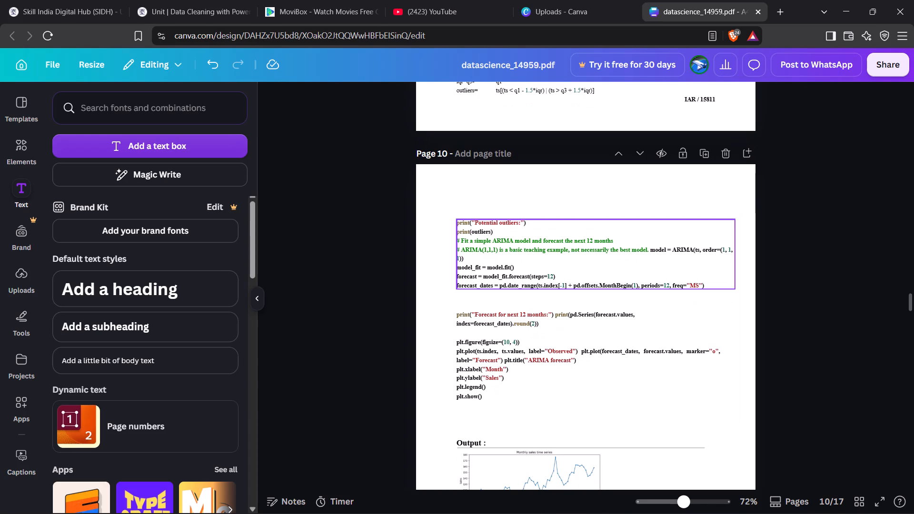
click(664, 289)
key(ctrl+a)
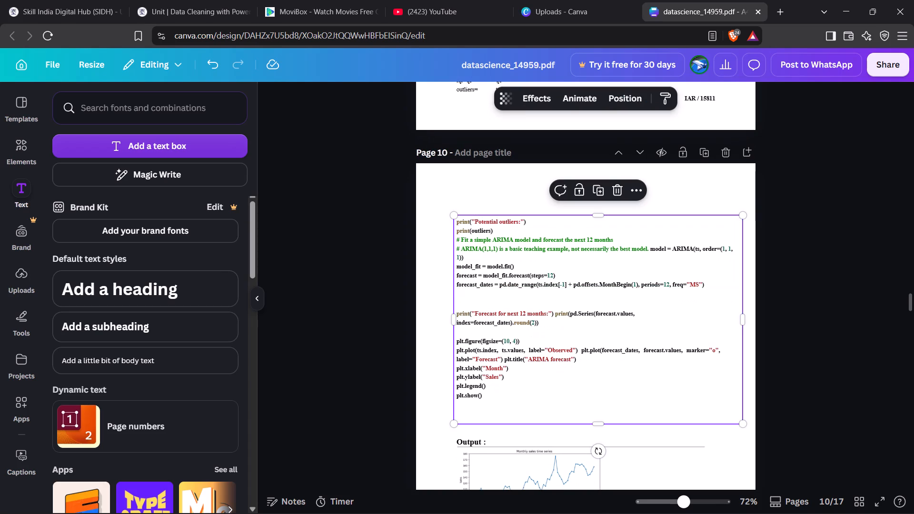
click(596, 310)
key(ctrl+a)
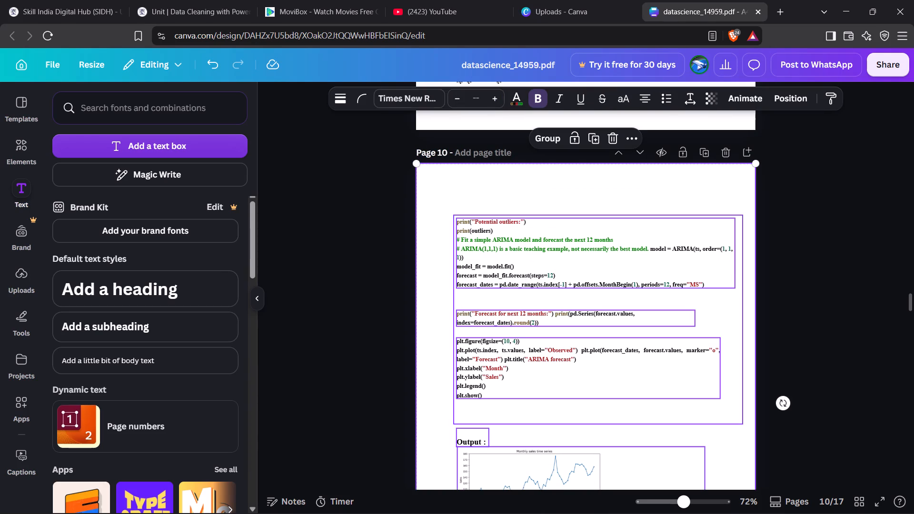
click(544, 98)
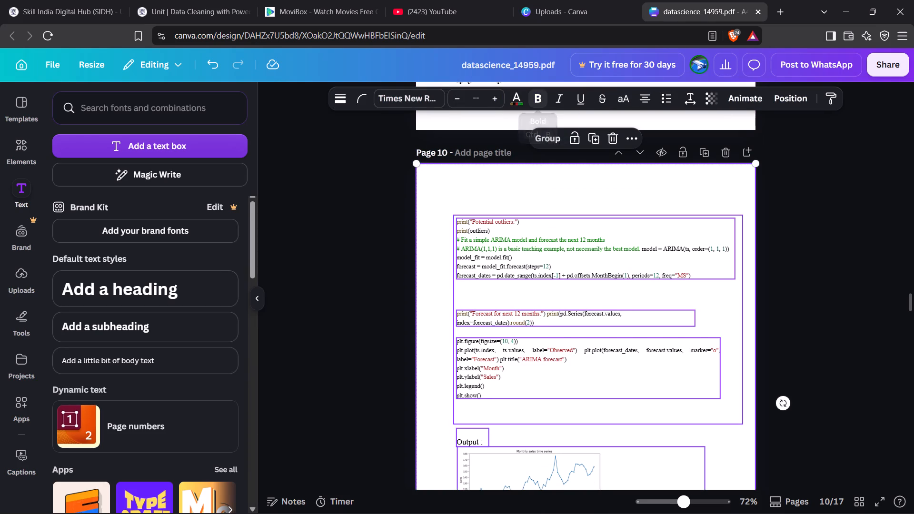
click(837, 232)
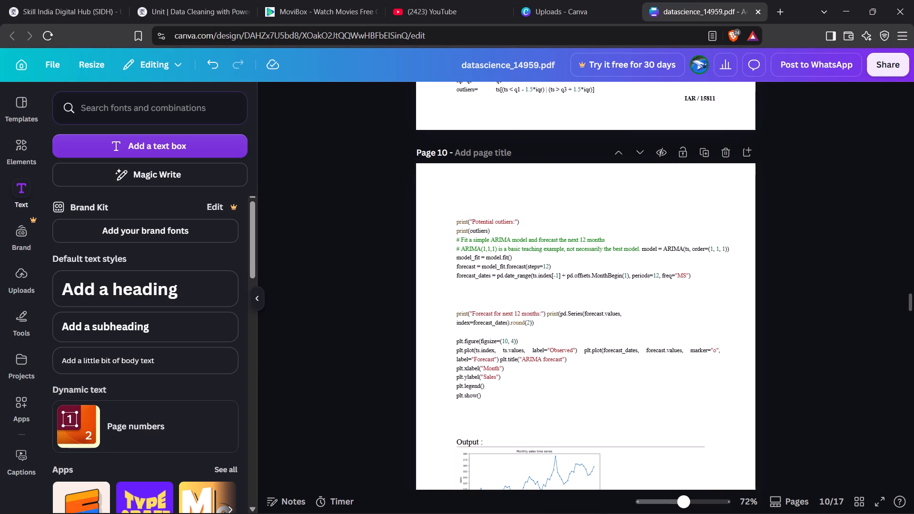
Make the "Output :" heading on page 10 bold.
click(466, 438)
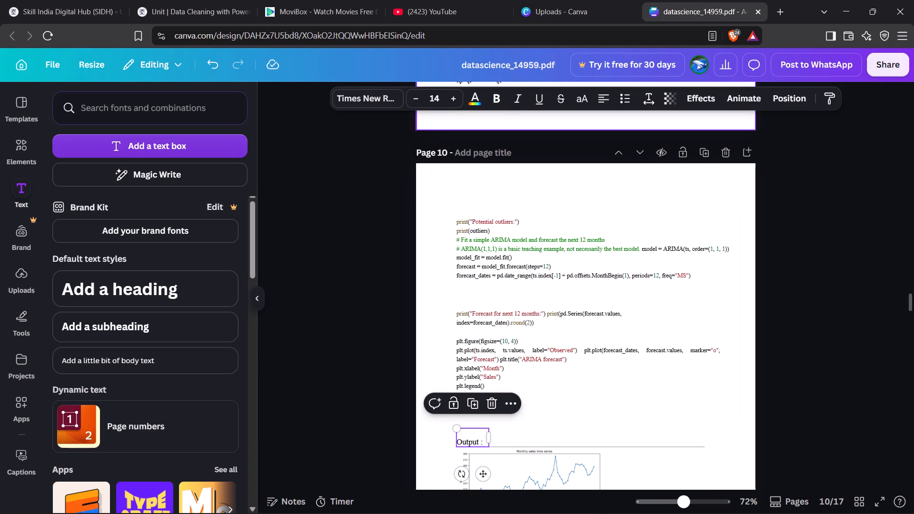
click(498, 101)
click(815, 243)
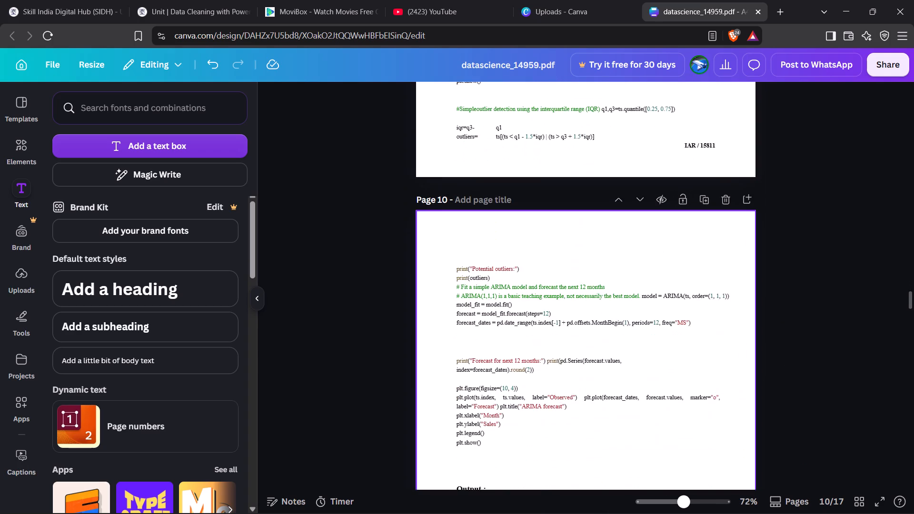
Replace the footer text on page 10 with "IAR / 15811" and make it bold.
scroll(690, 250, down, 6)
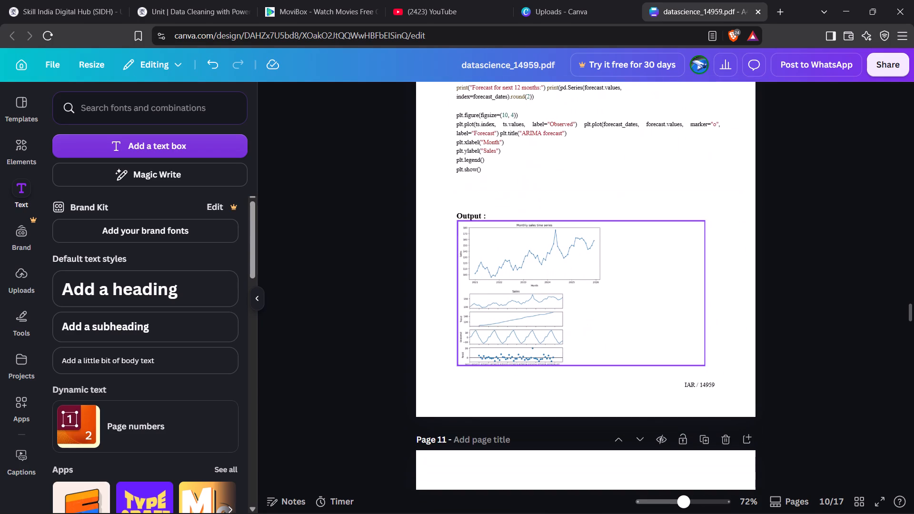
double_click(703, 382)
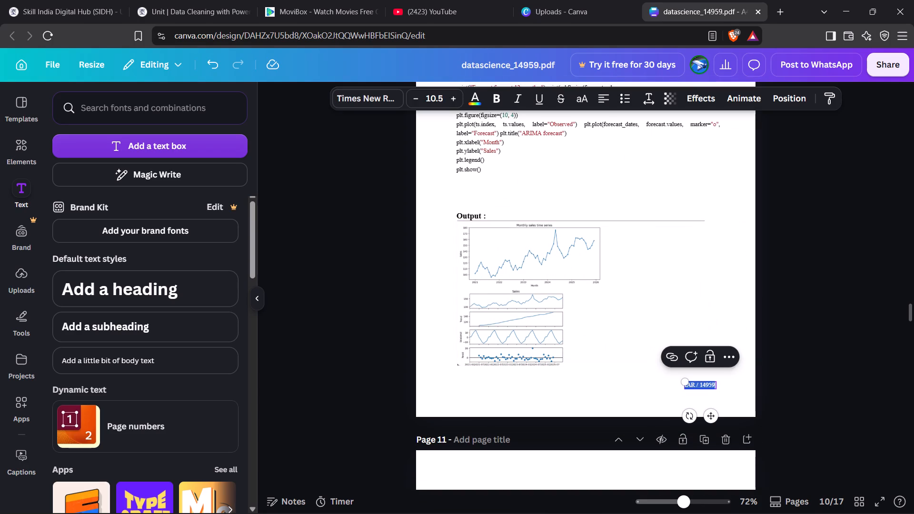
key(ctrl+v)
key(ctrl+b)
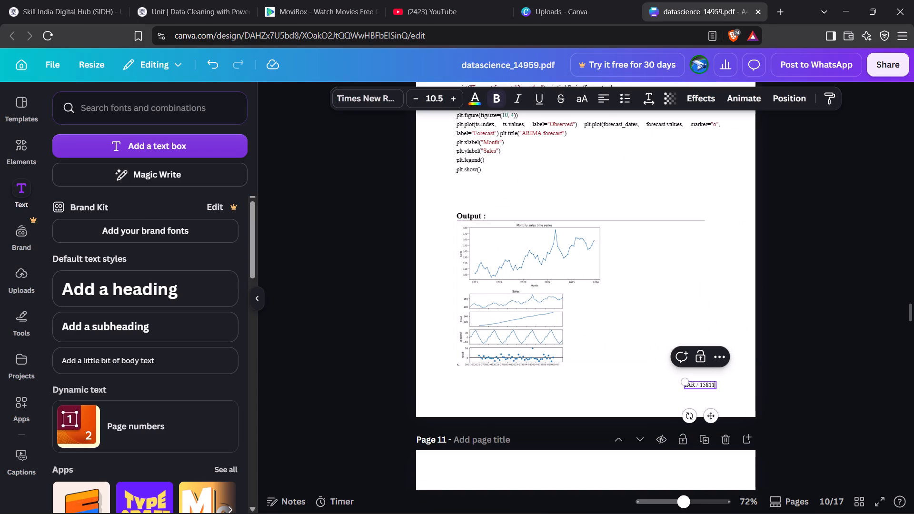
click(498, 93)
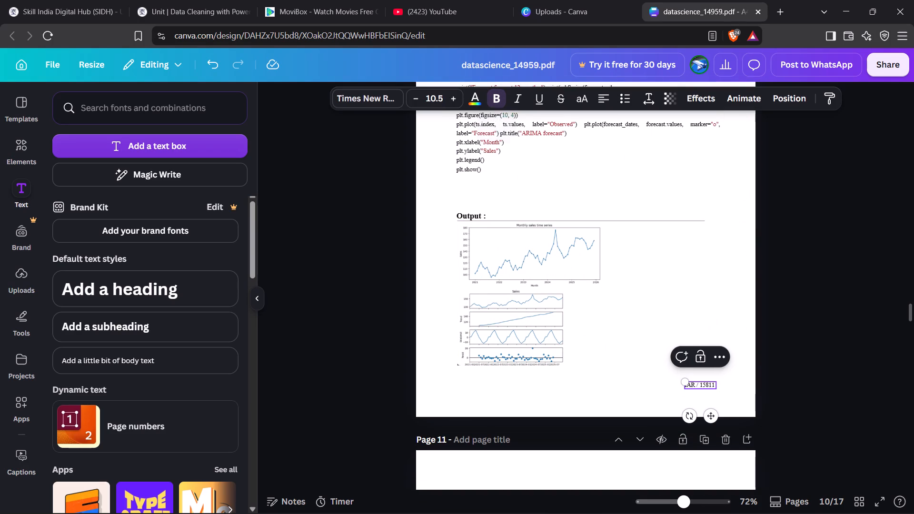
click(801, 294)
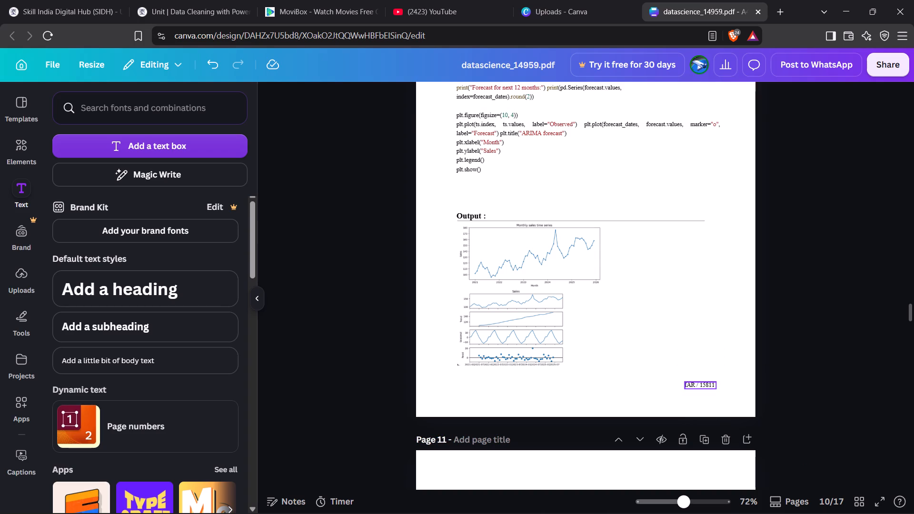
click(702, 382)
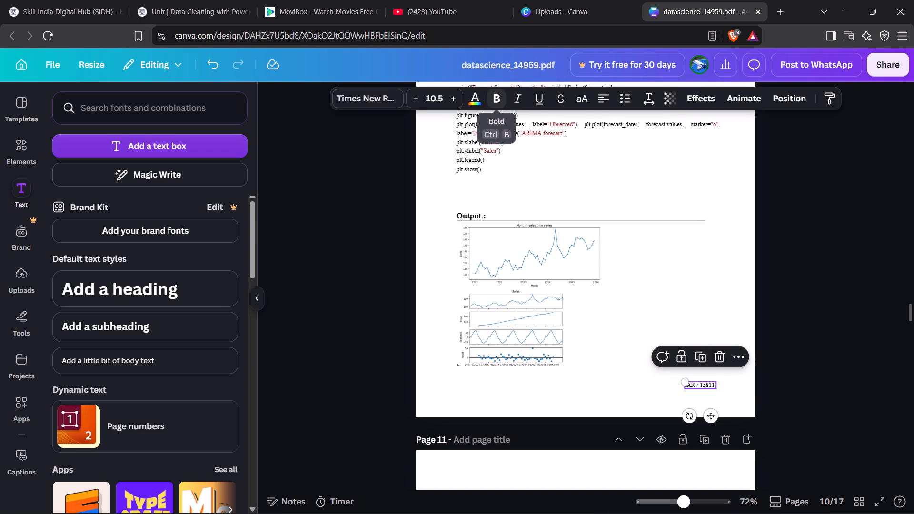
click(499, 94)
click(805, 249)
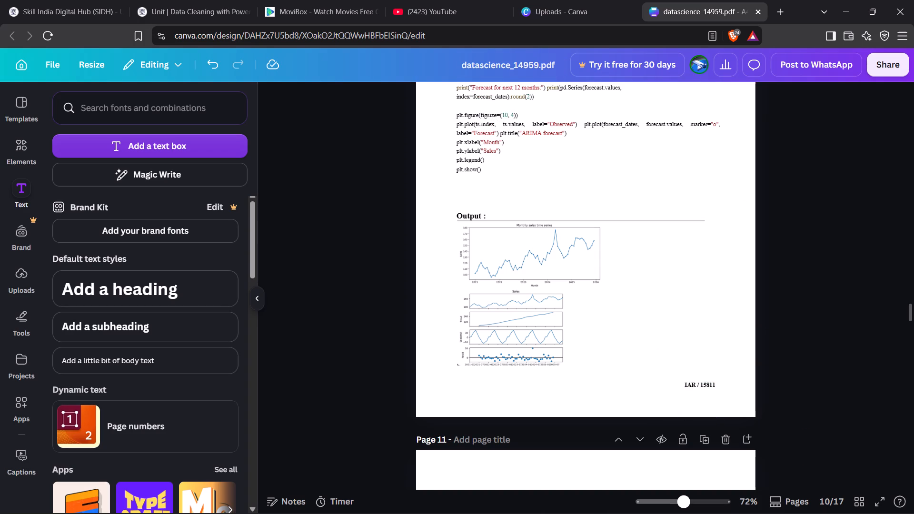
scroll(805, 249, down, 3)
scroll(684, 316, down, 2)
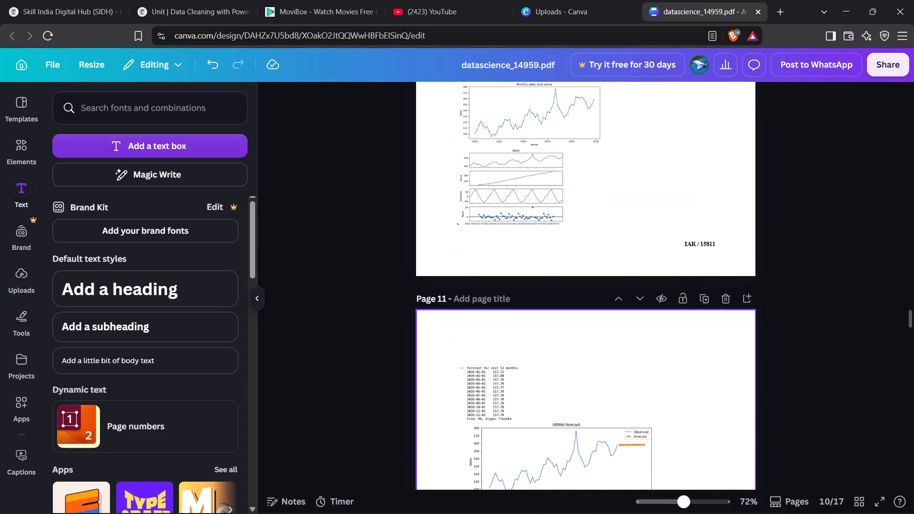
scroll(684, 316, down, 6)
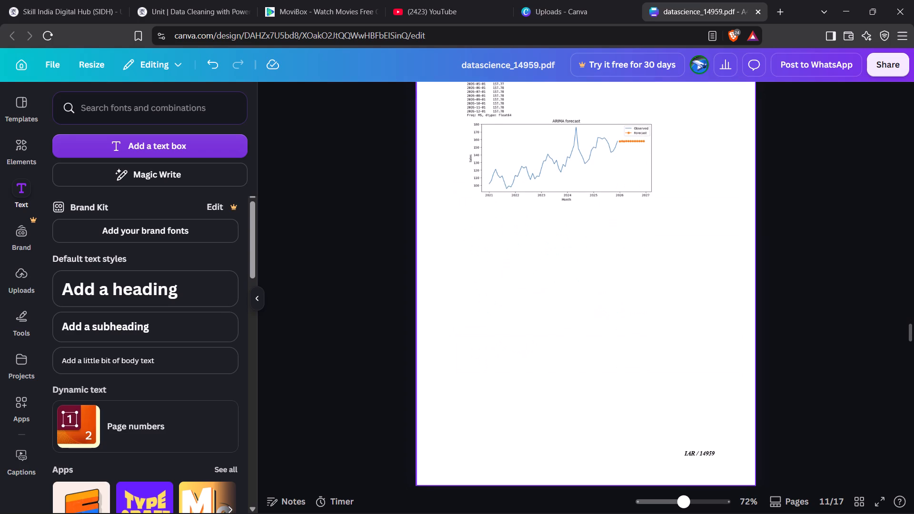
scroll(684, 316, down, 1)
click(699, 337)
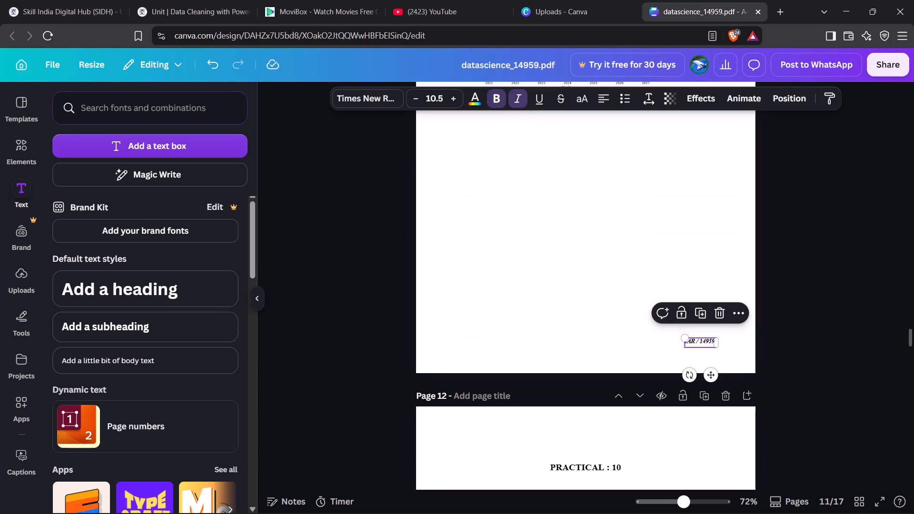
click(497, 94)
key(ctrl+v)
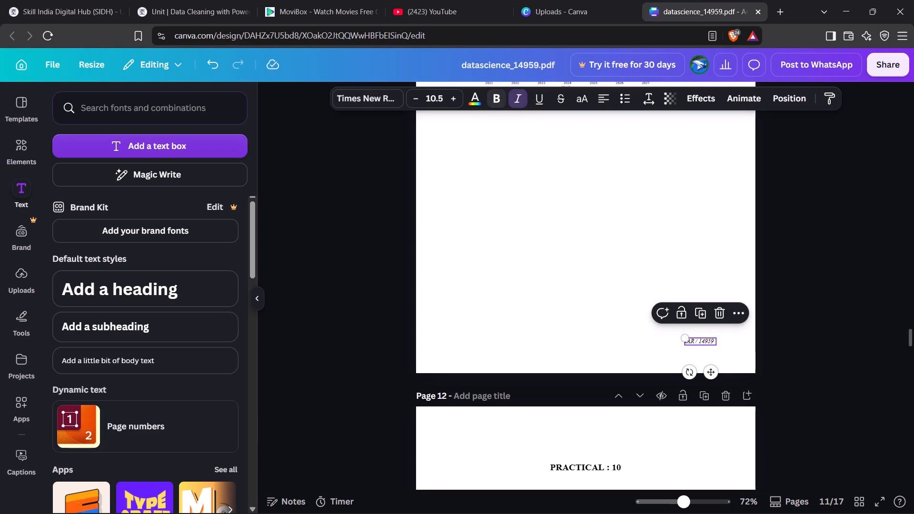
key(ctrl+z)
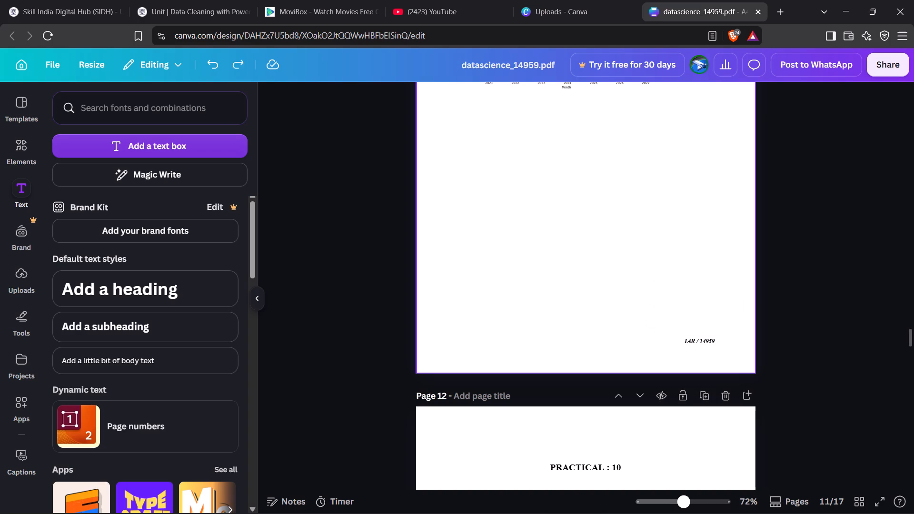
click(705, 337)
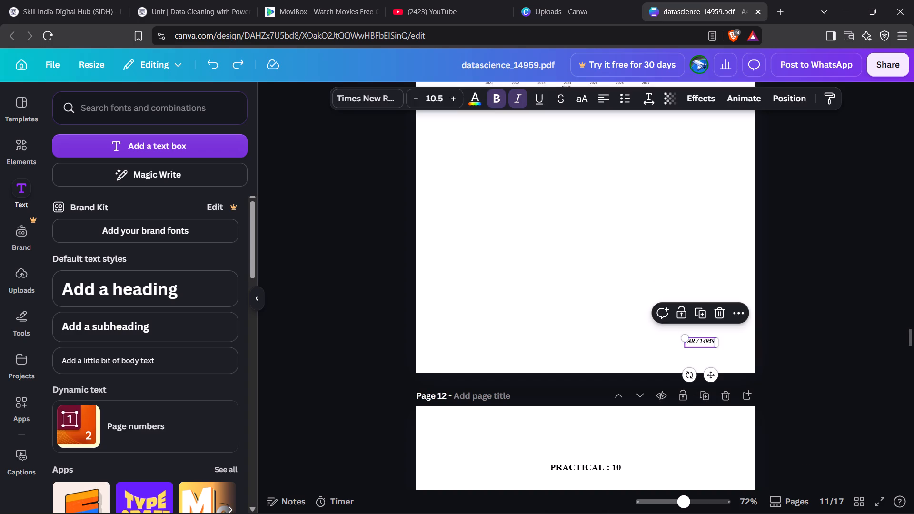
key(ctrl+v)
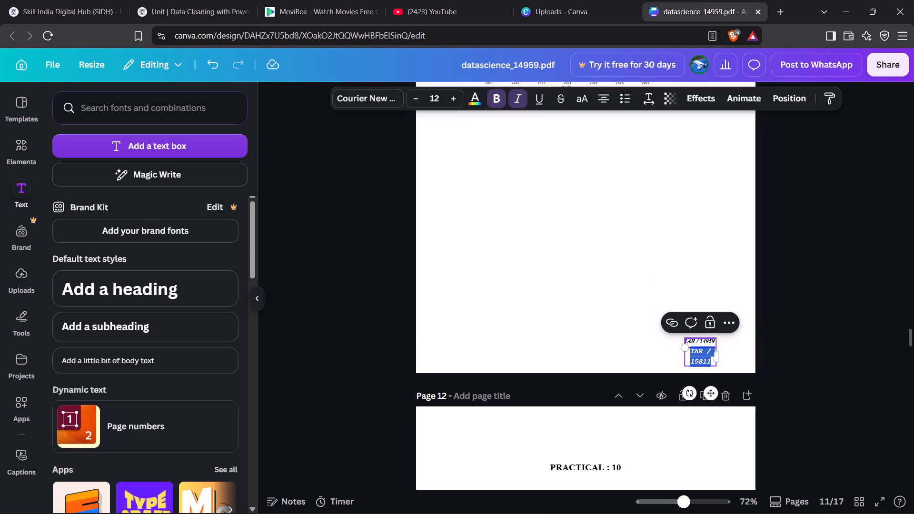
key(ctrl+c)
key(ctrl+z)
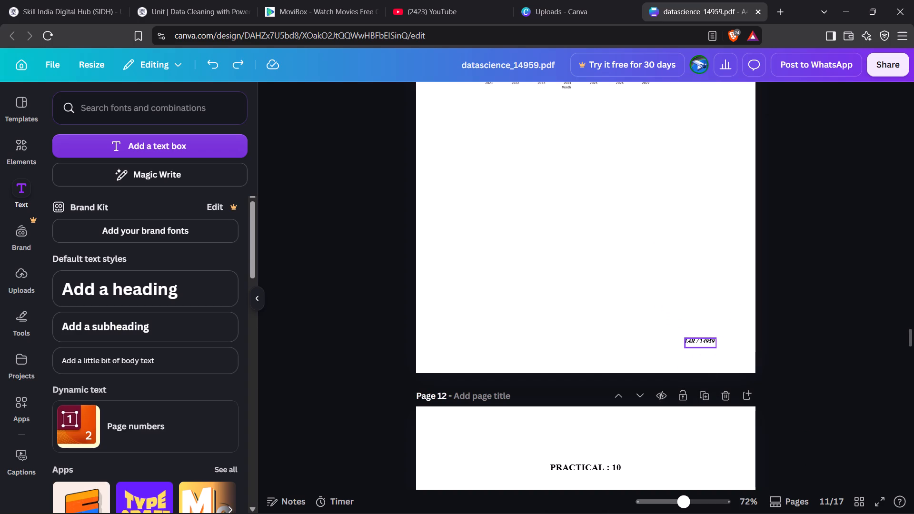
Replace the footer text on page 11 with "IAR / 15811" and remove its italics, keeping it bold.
click(705, 337)
click(705, 342)
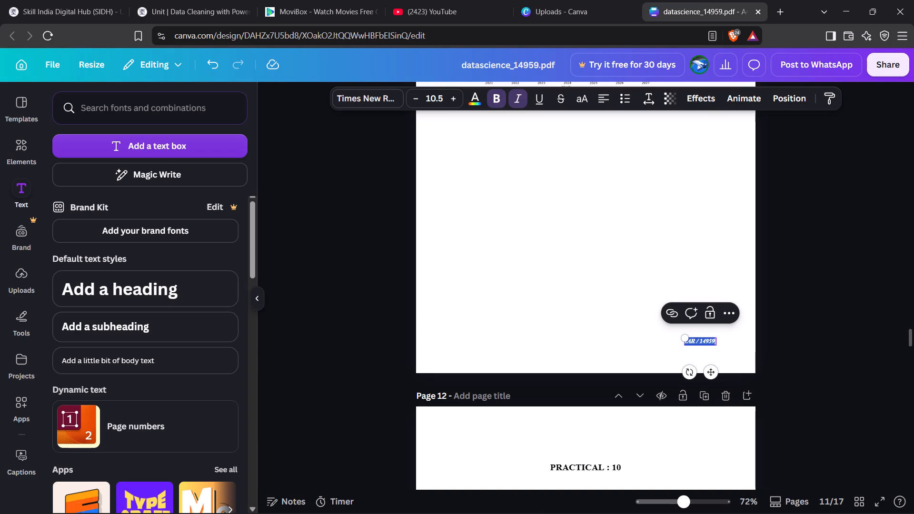
key(ctrl+v)
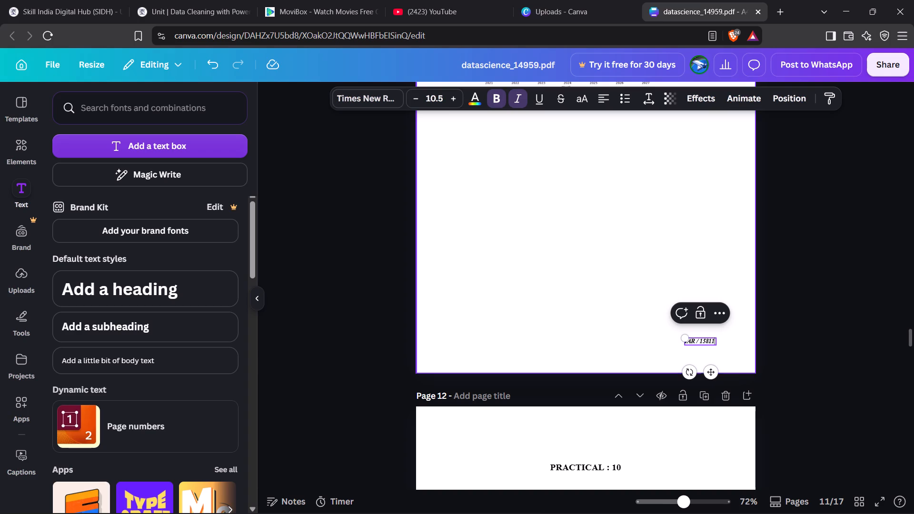
click(524, 103)
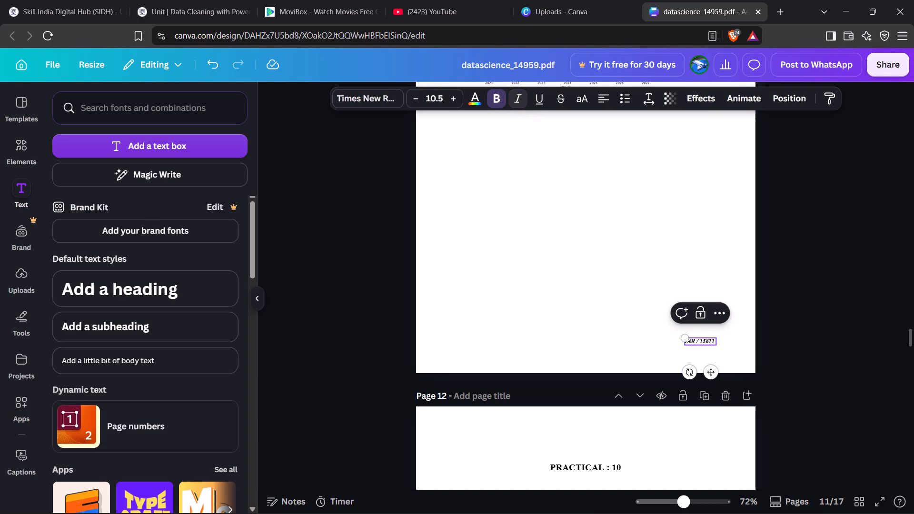
click(524, 103)
click(821, 216)
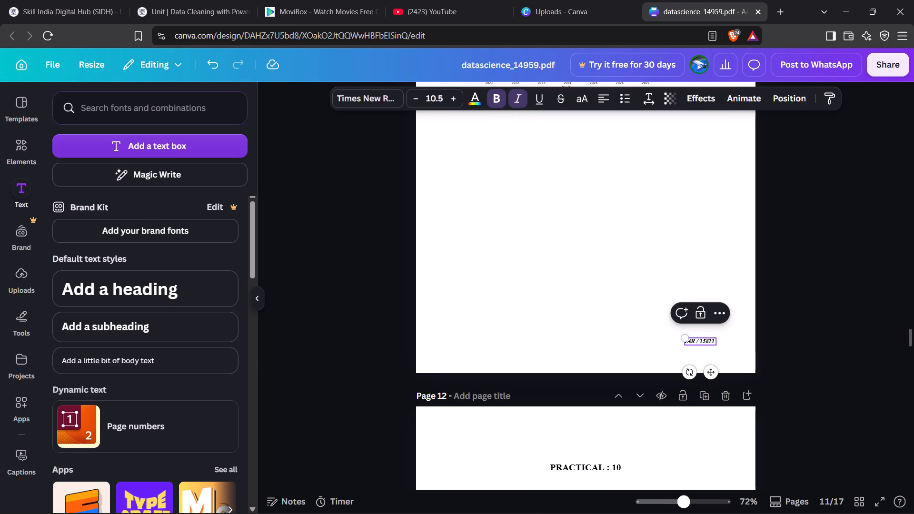
click(700, 339)
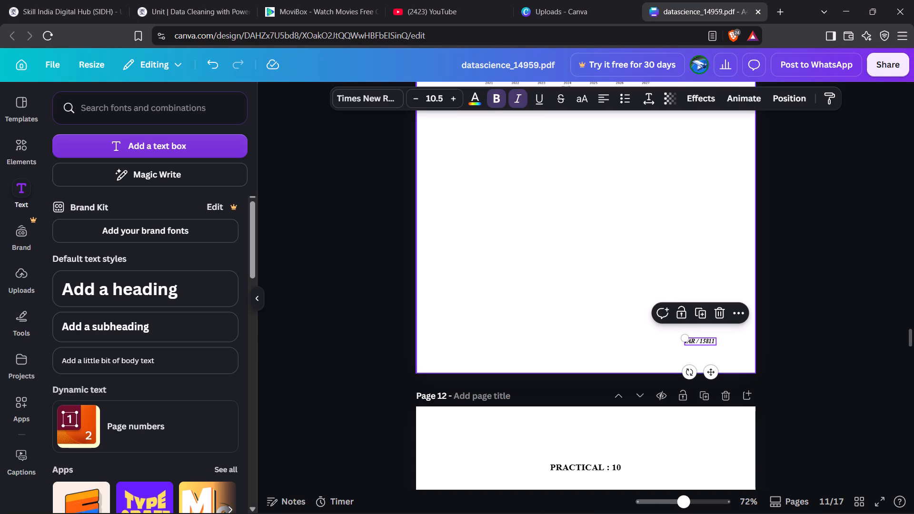
click(522, 94)
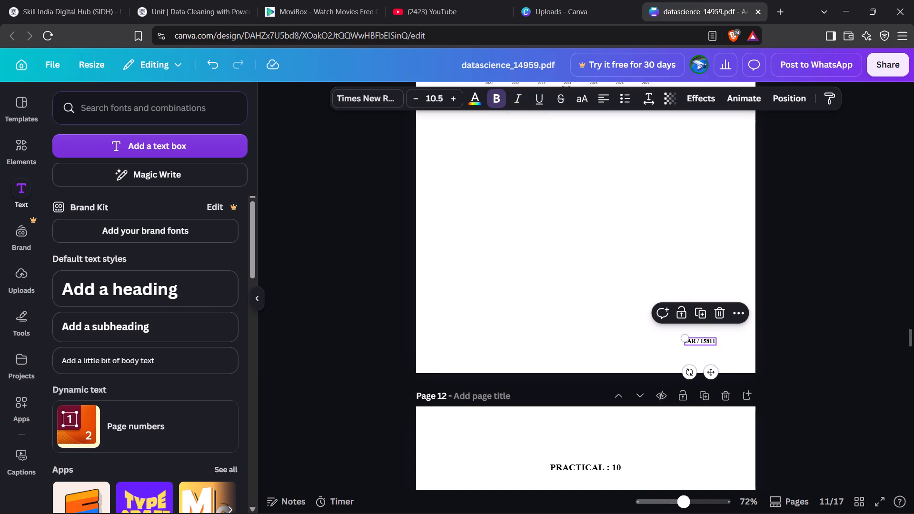
click(897, 227)
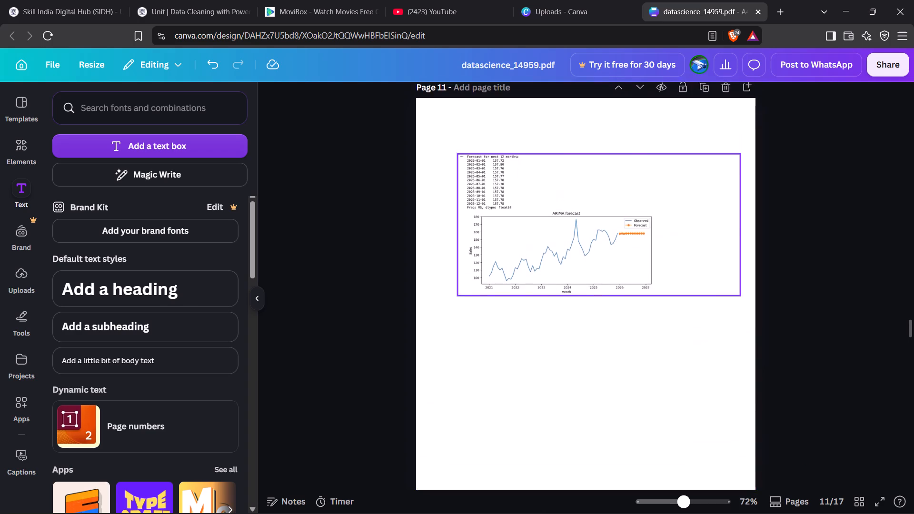
Delete the six pages from Practical 10 onward (pages 12 to 17), leaving the page 11 output as the last page.
scroll(638, 183, down, 2)
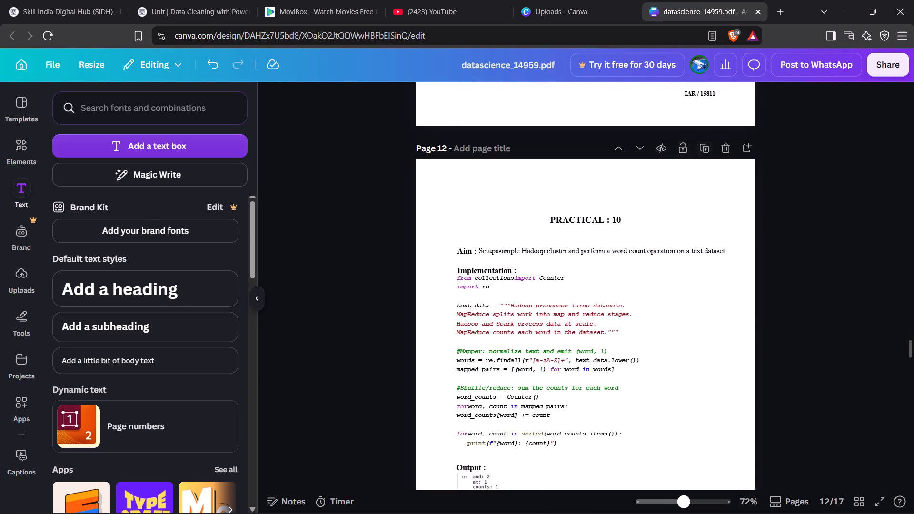
click(722, 149)
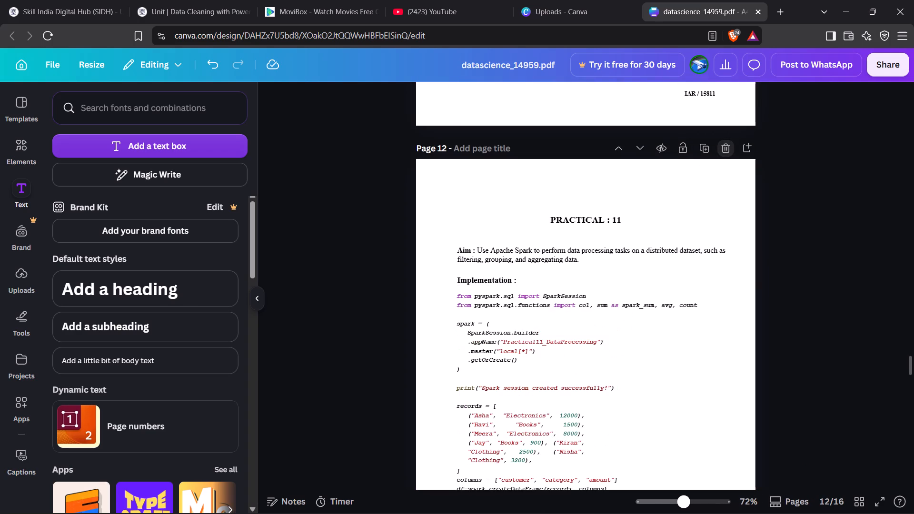
click(722, 149)
click(722, 149)
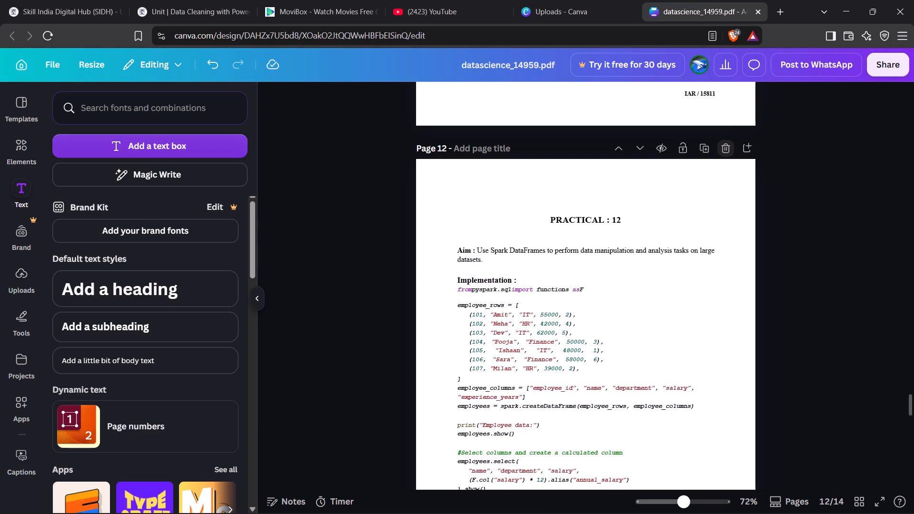
click(722, 149)
click(722, 149)
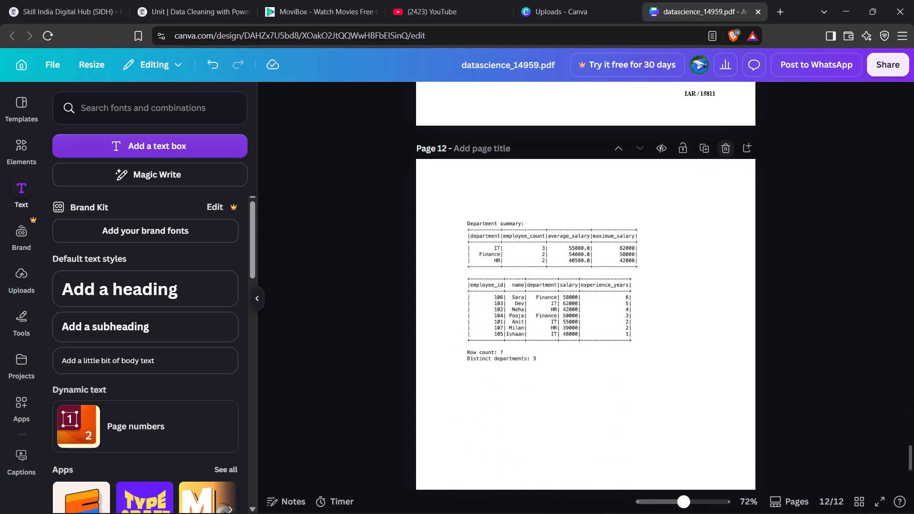
click(722, 149)
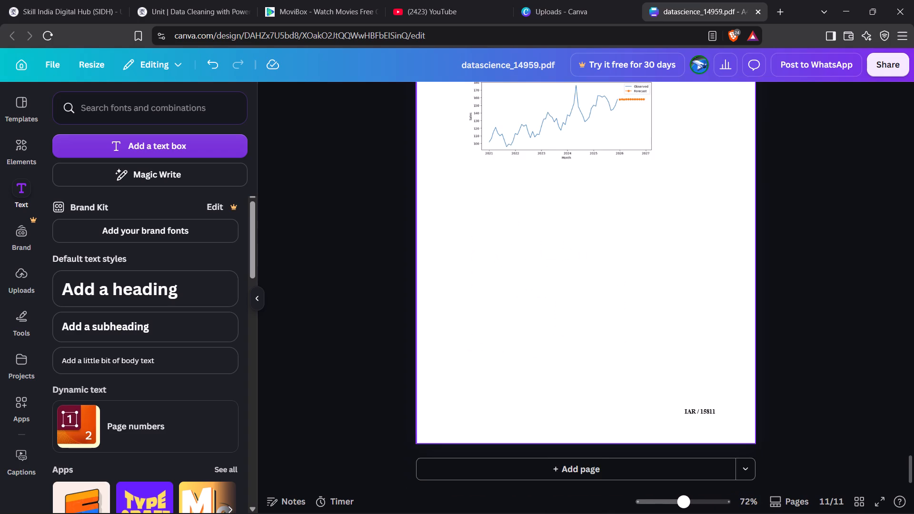
Look back through the remaining pages from Practical 5 onward to check their formatting.
scroll(709, 272, up, 18)
scroll(709, 272, up, 19)
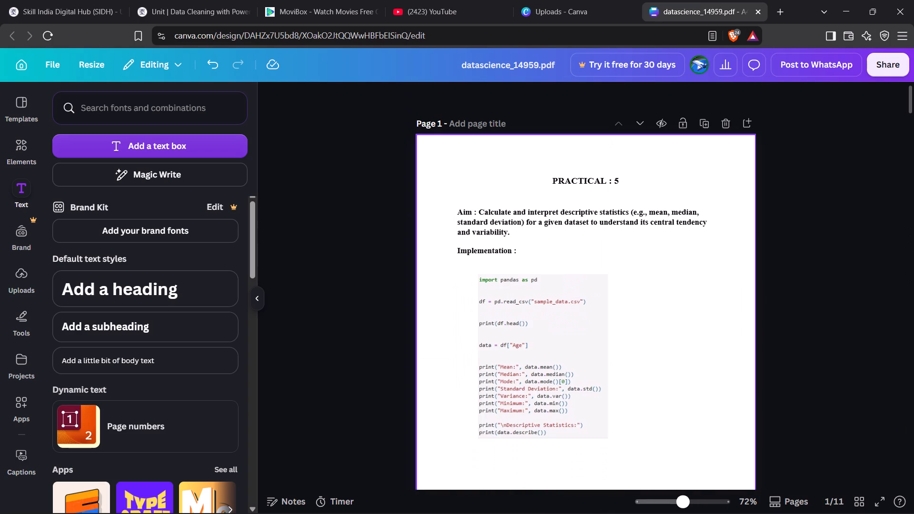
scroll(709, 272, up, 1)
scroll(708, 272, down, 6)
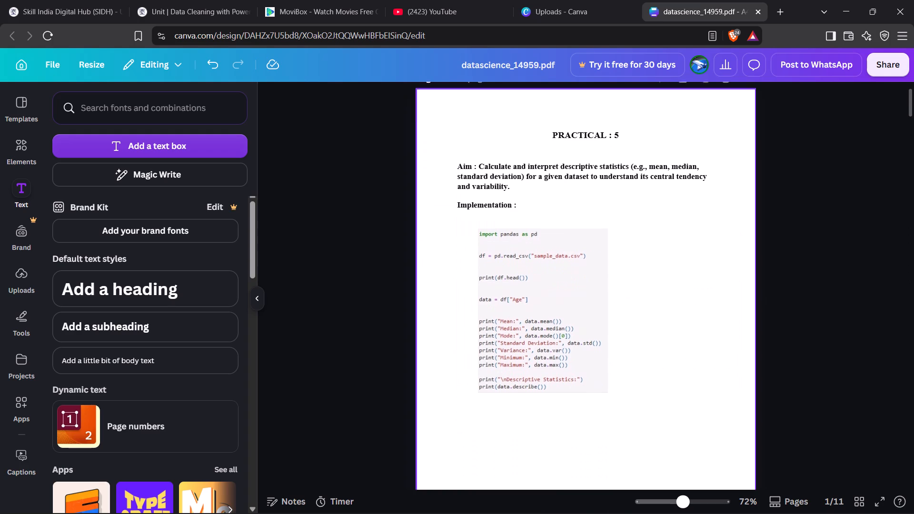
scroll(708, 272, down, 16)
scroll(708, 272, up, 18)
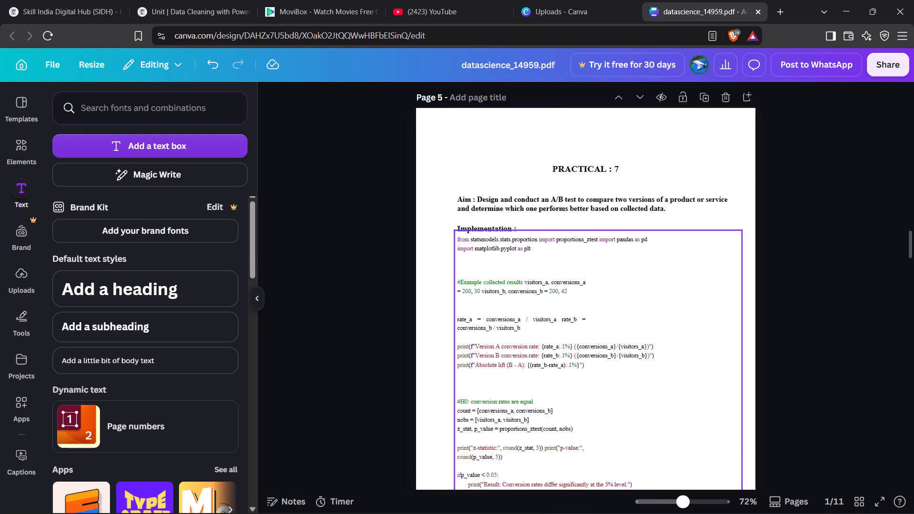
scroll(708, 272, up, 9)
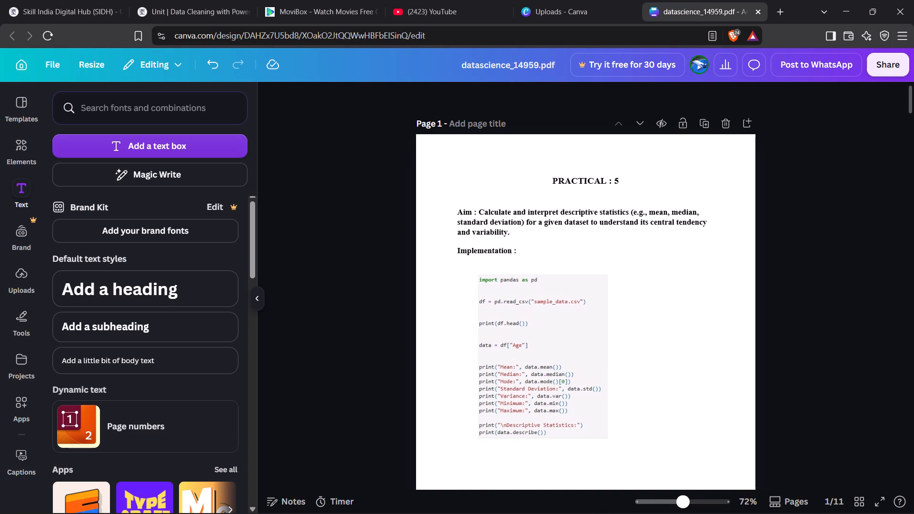
Download all pages of the design as a PDF with the Digital preset.
click(889, 59)
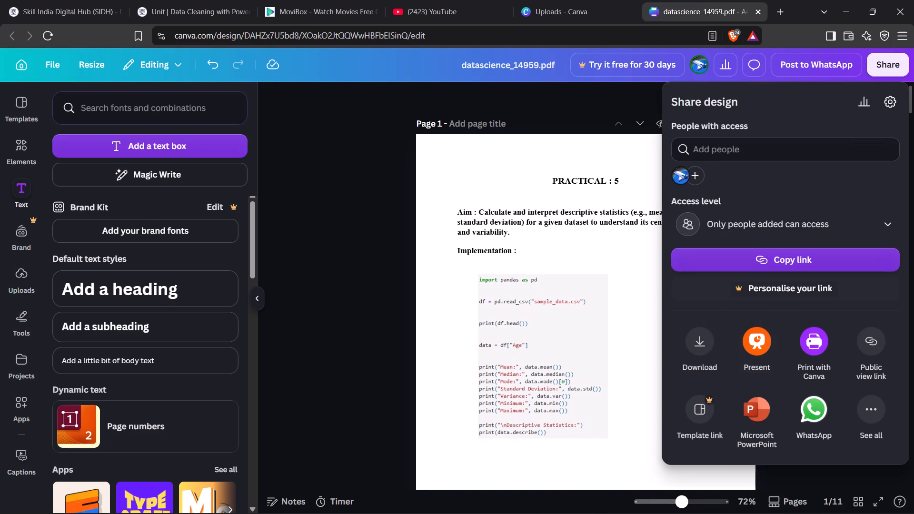
click(698, 344)
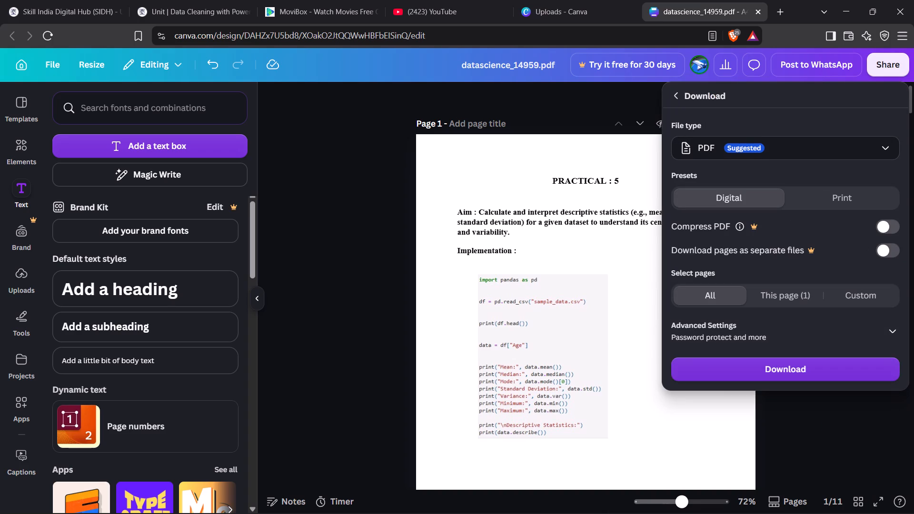
click(720, 370)
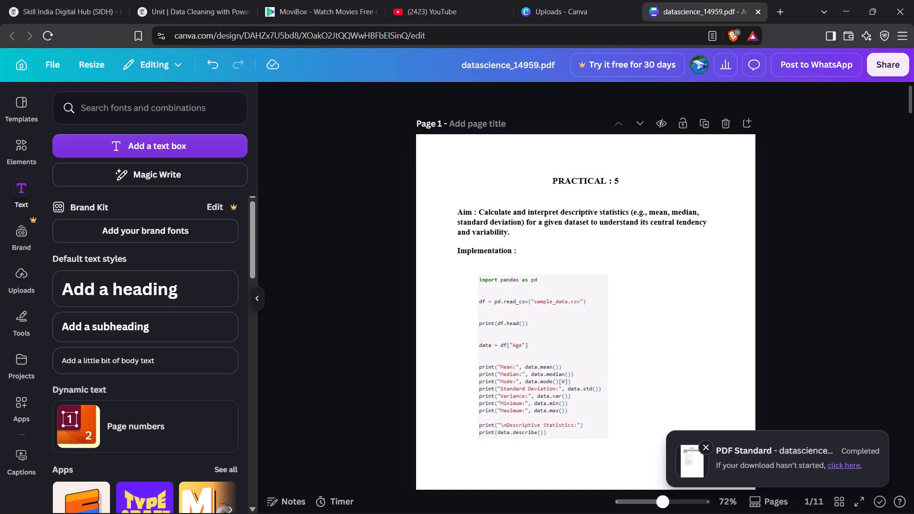
click(839, 461)
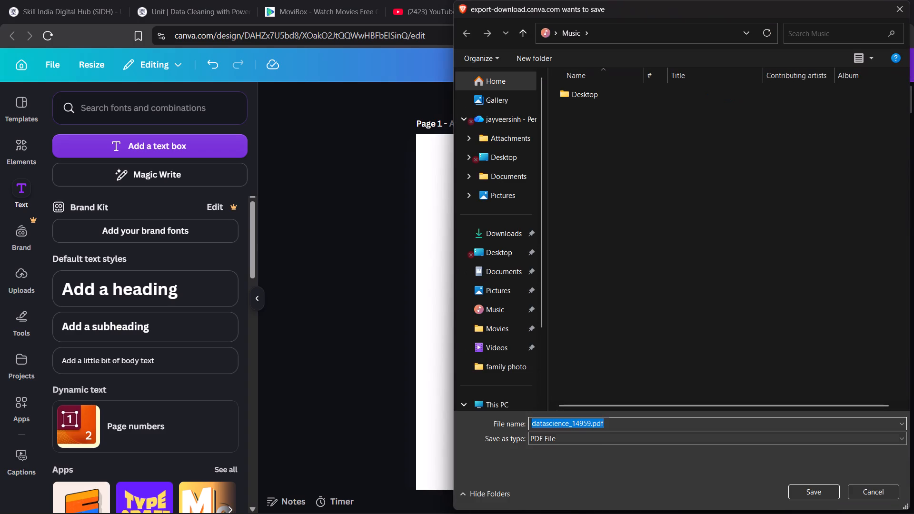
Clear the suggested file name and choose the Downloads folder for saving the PDF.
key(BackSpace)
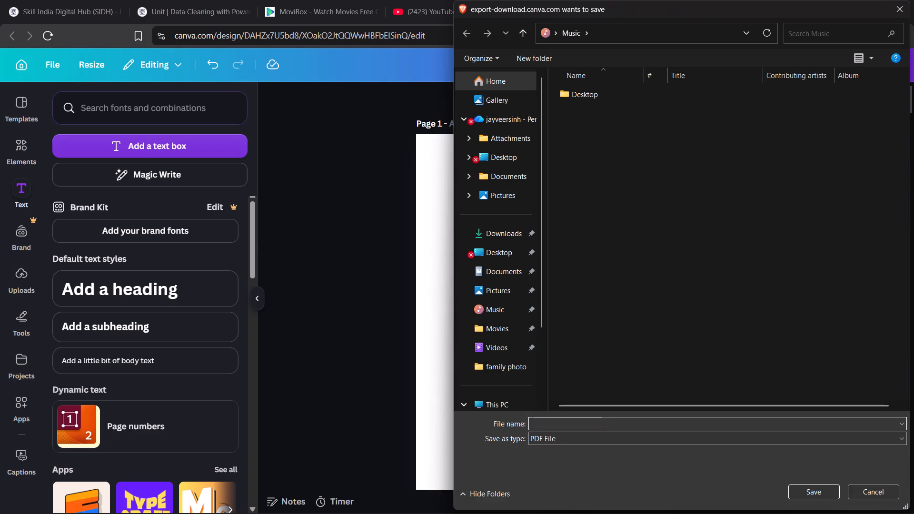
click(506, 236)
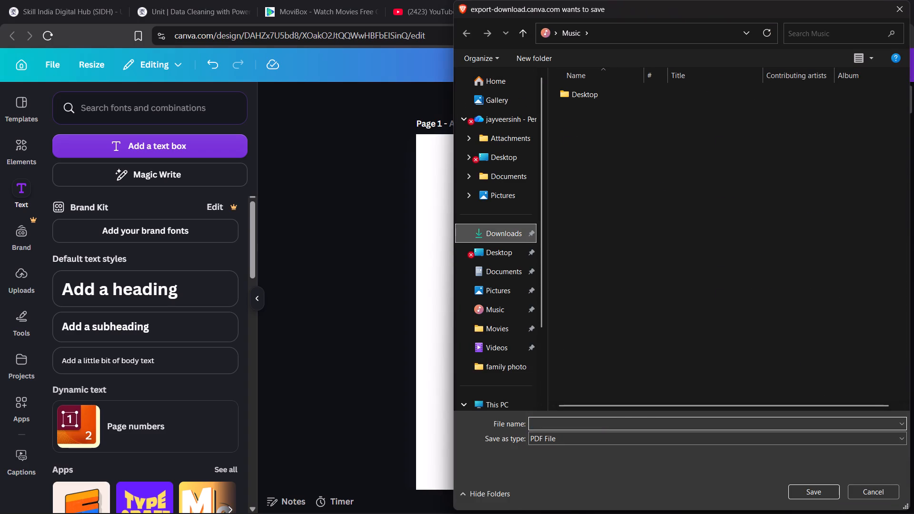
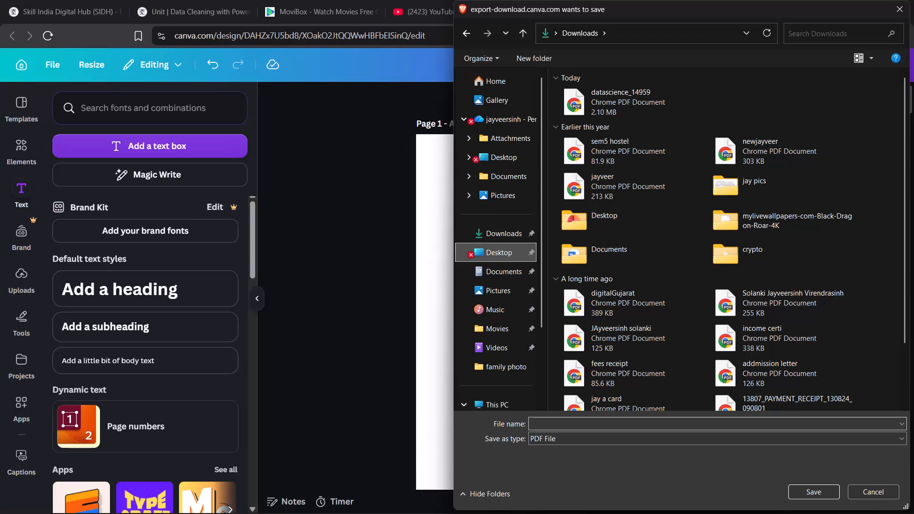
Name the PDF ds-exp5-9 and save it in the Downloads folder.
click(564, 426)
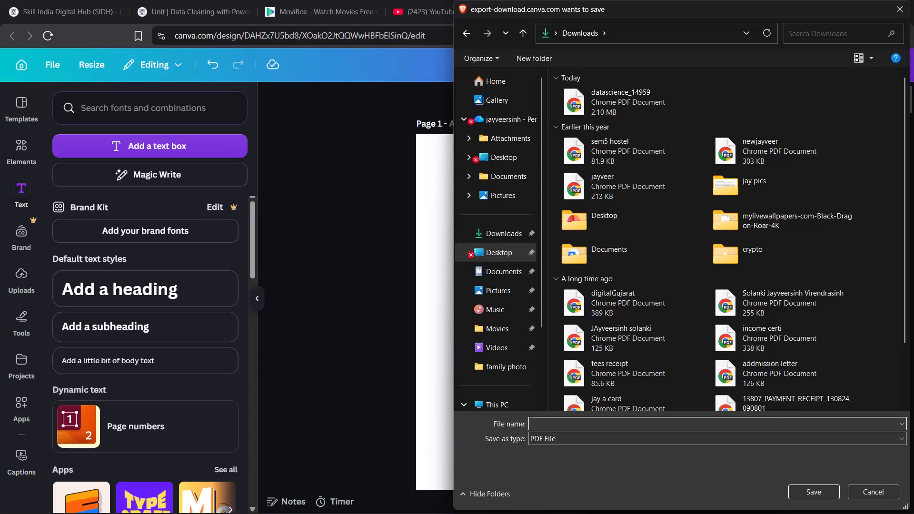
text(ds)
text(exp)
key(BackSpace)
key(BackSpace)
key(BackSpace)
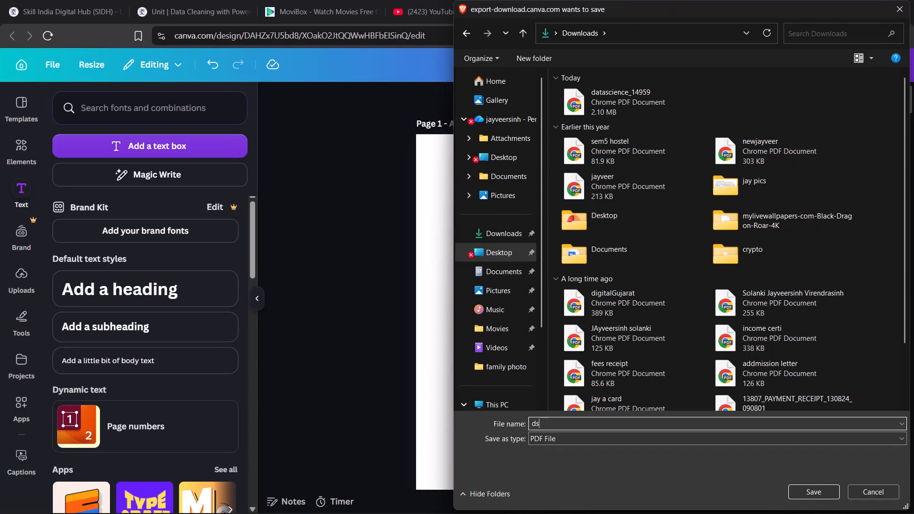
key(minus)
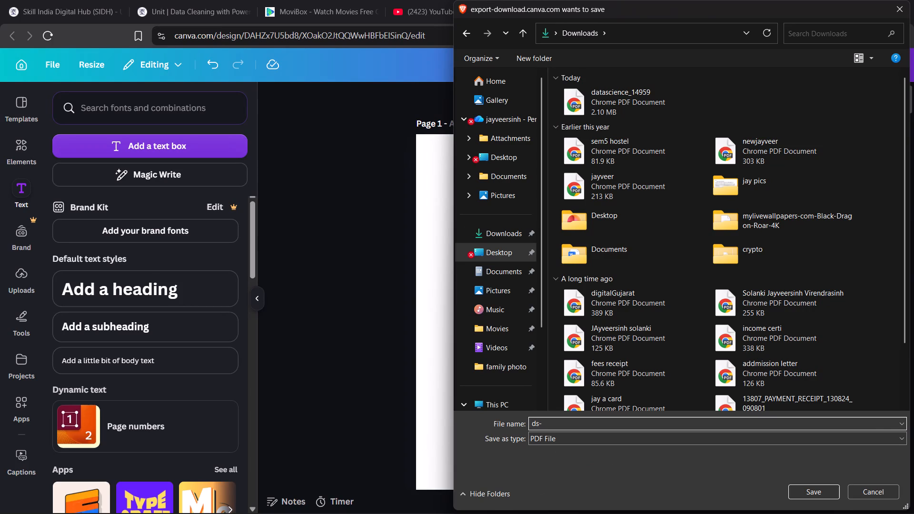
text(ex)
key(p)
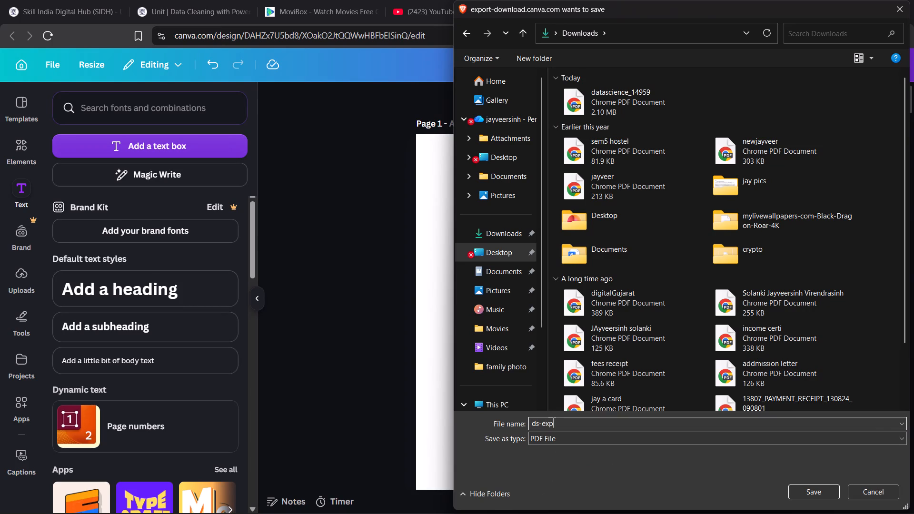
key(5)
text(to)
key(BackSpace)
key(BackSpace)
key(minus)
key(9)
click(813, 489)
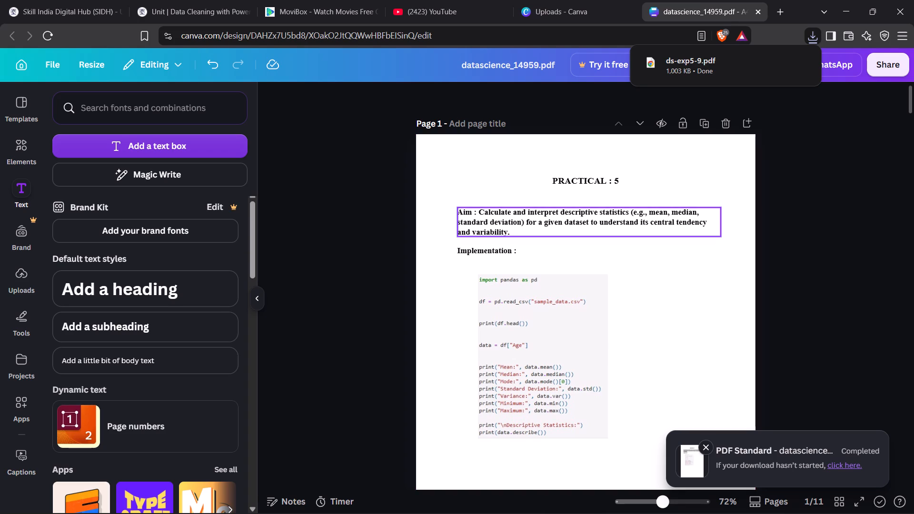
Close the datascience_14959 design and return to the Uploads folder.
click(761, 8)
click(761, 8)
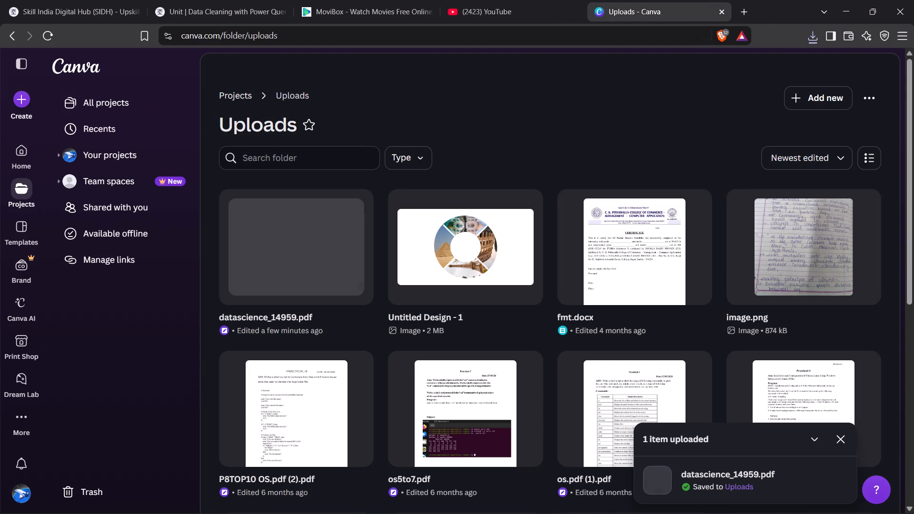
Reopen the datascience_14959 design from Uploads to check its Practical 5 page, closing it after each viewing.
click(315, 269)
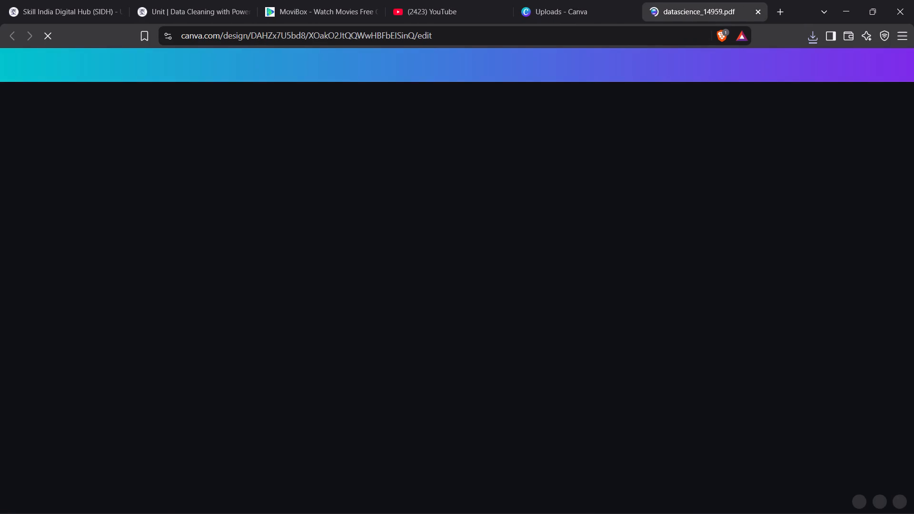
scroll(467, 244, up, 7)
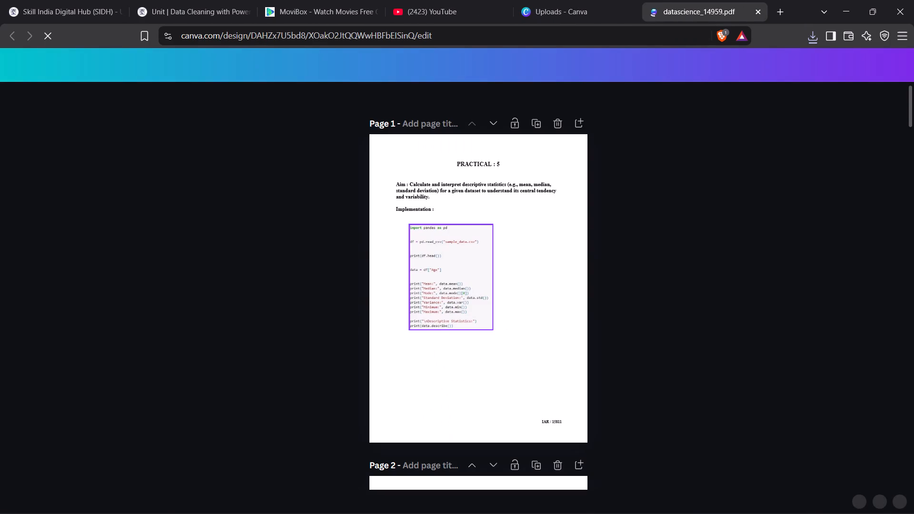
click(758, 13)
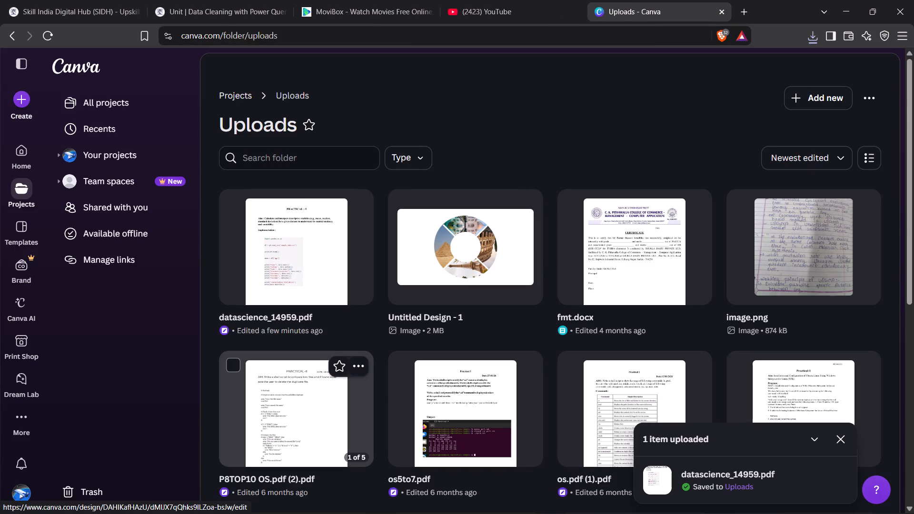
click(327, 282)
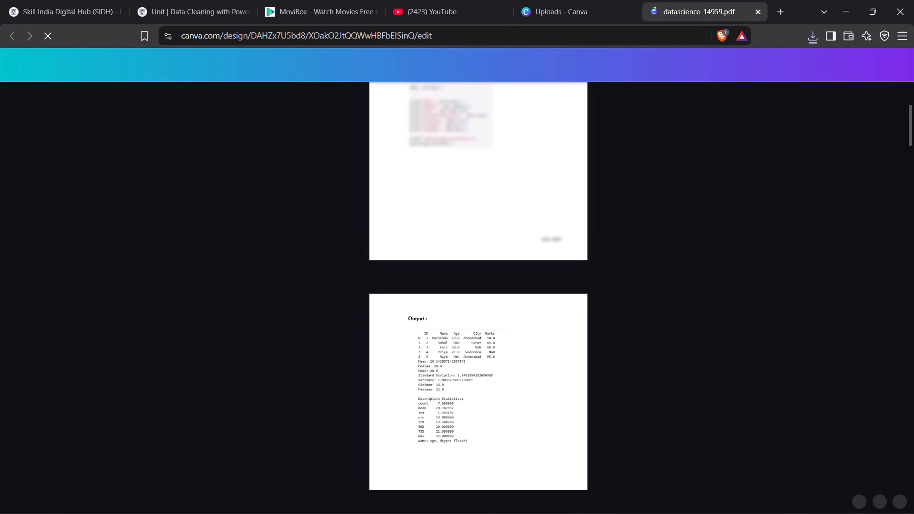
scroll(485, 237, up, 14)
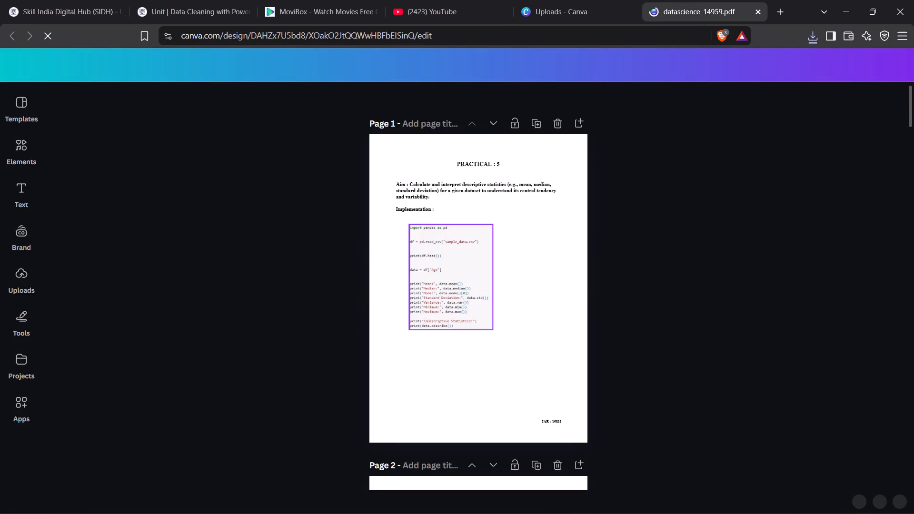
scroll(485, 237, up, 1)
click(756, 9)
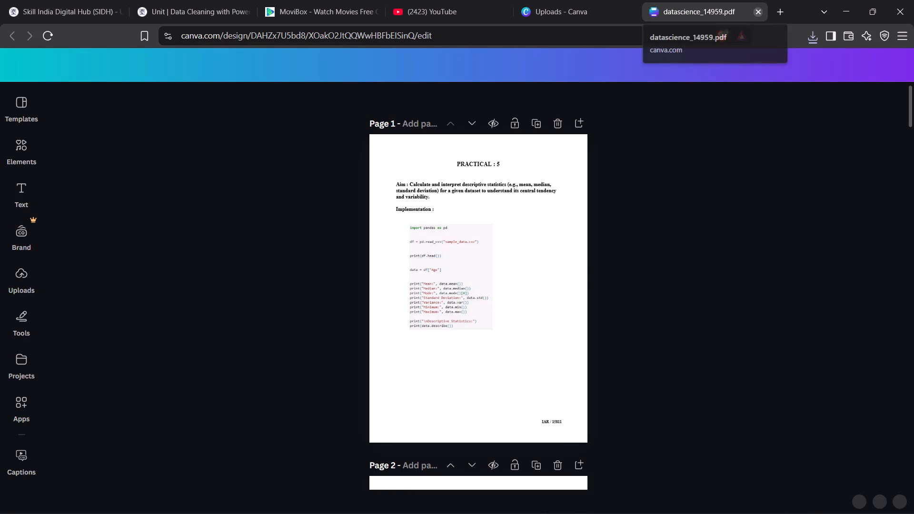